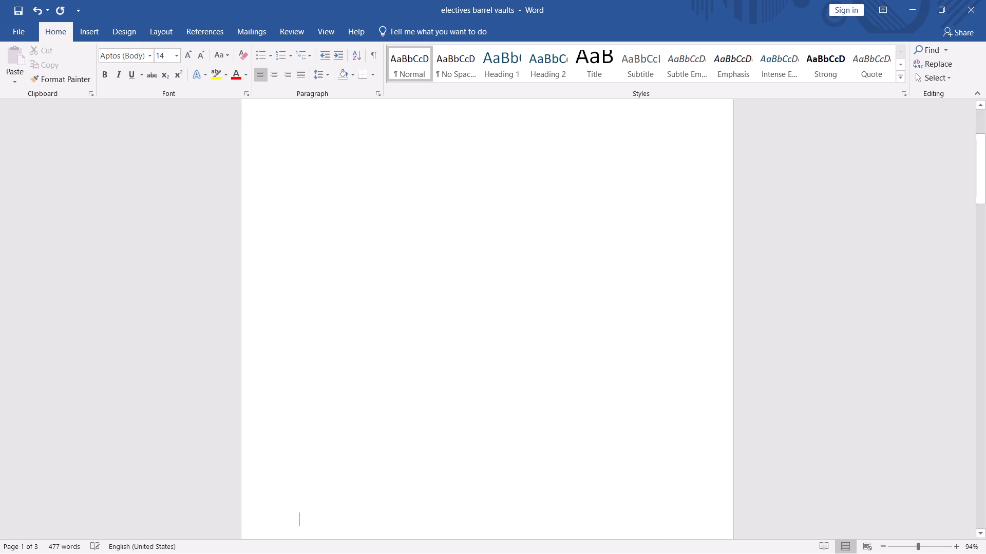
pyautogui.scroll(-2, 337, 187)
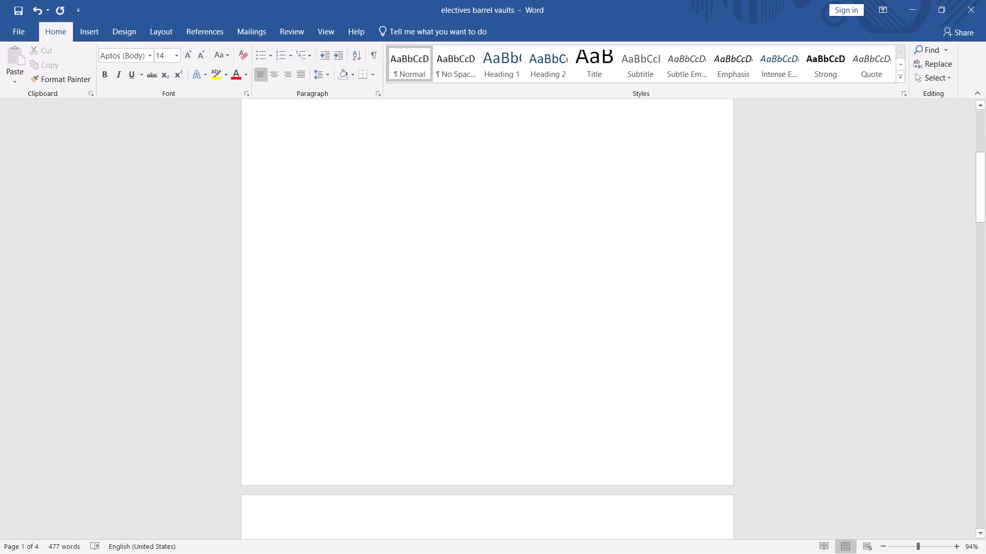
pyautogui.scroll(-3, 337, 187)
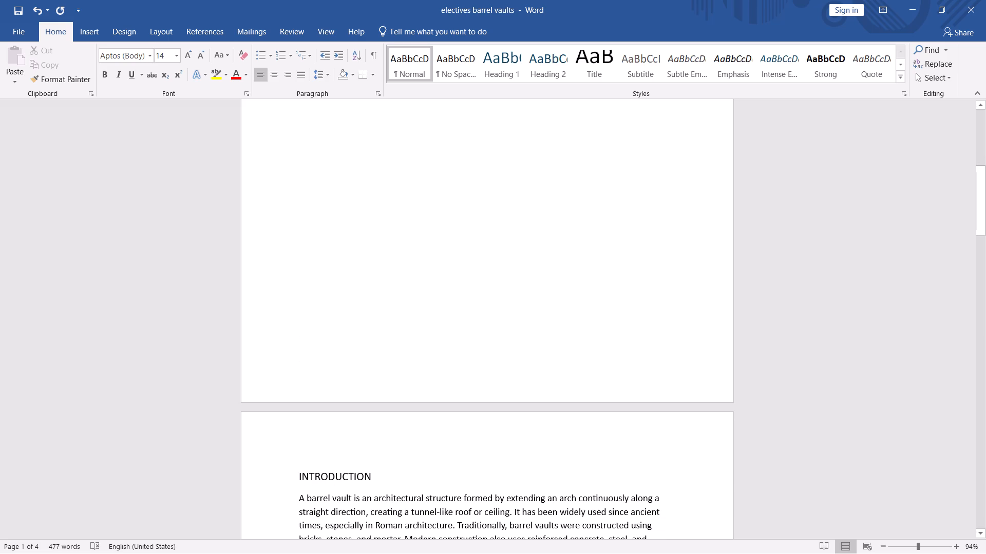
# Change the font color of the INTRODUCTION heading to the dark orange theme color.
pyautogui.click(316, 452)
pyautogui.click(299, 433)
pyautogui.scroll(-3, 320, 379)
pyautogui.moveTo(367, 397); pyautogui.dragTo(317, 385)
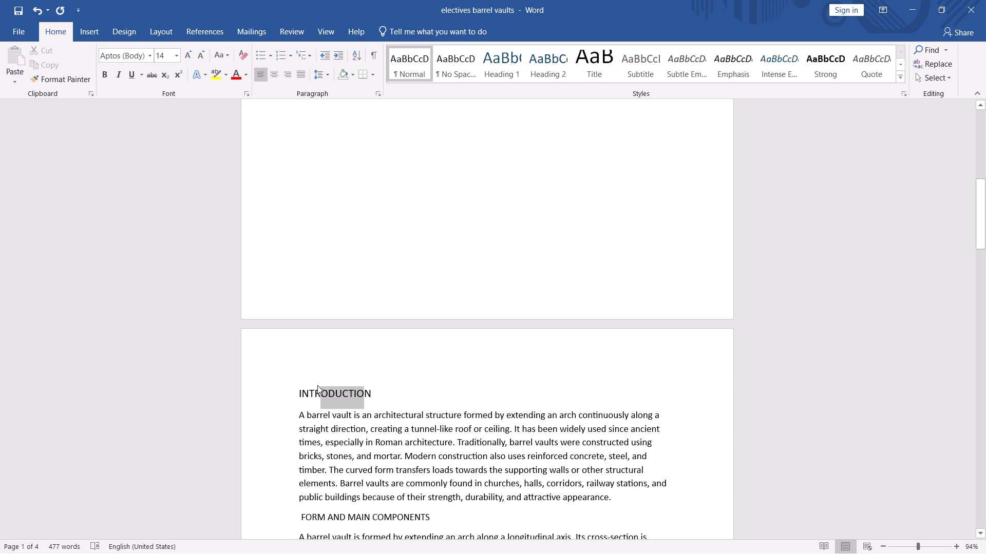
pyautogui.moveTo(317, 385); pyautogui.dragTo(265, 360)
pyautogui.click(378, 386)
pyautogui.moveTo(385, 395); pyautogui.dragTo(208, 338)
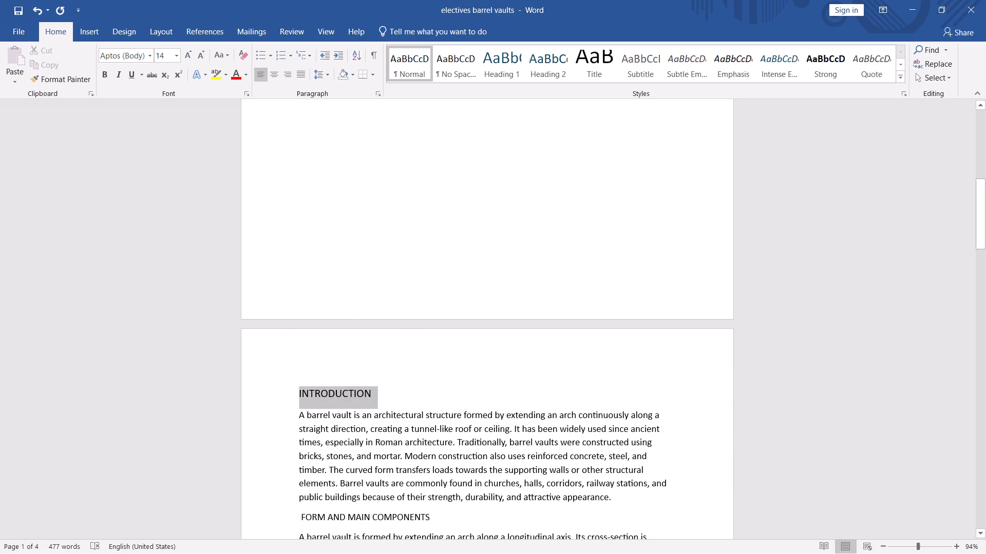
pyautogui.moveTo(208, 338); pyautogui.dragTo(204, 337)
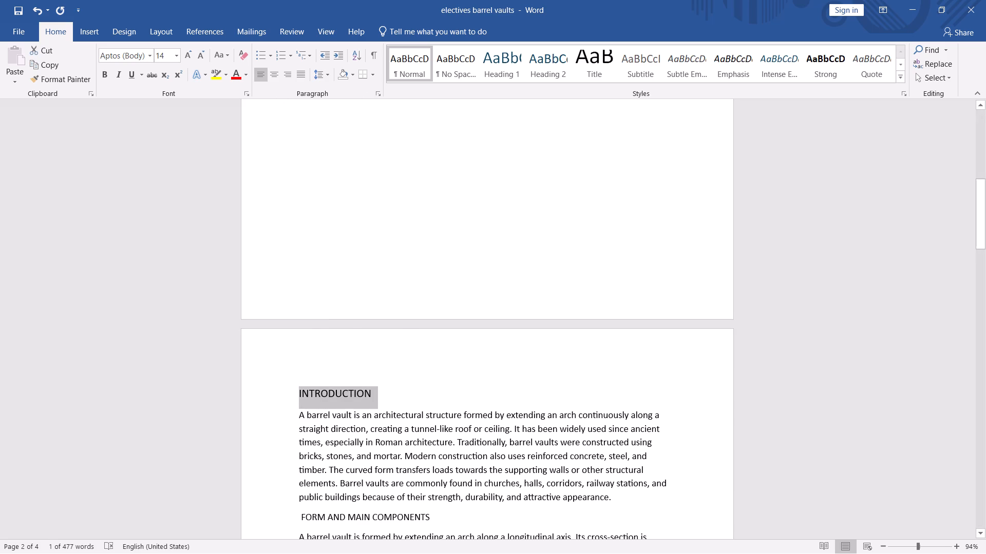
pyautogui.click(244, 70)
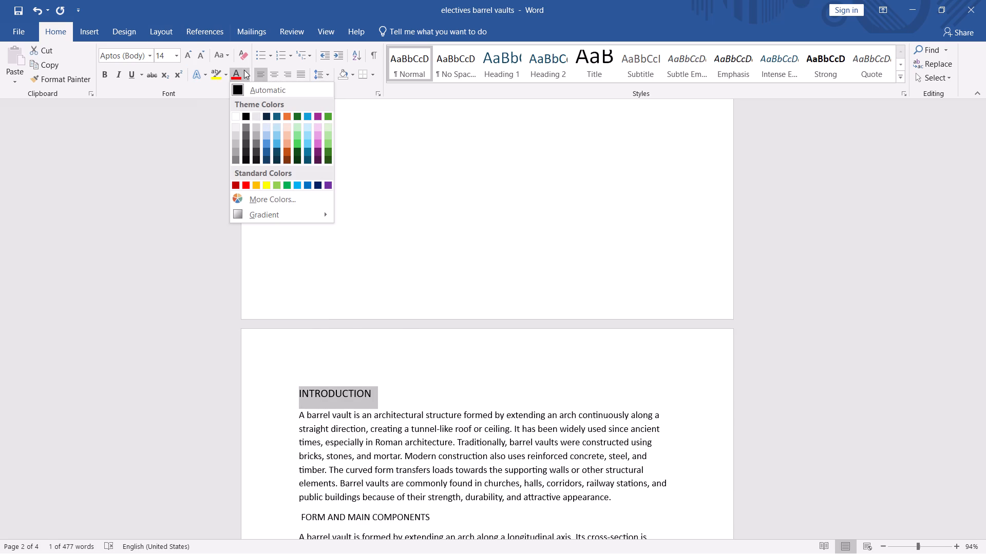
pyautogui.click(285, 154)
# Set the font size of the INTRODUCTION heading to 18.
pyautogui.scroll(-3, 556, 432)
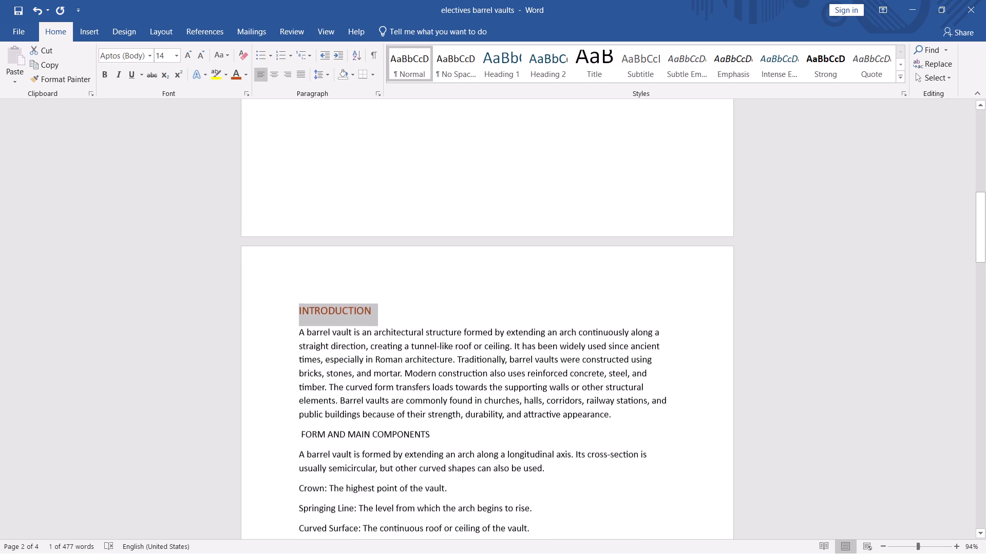
pyautogui.click(423, 306)
pyautogui.moveTo(386, 309); pyautogui.dragTo(223, 284)
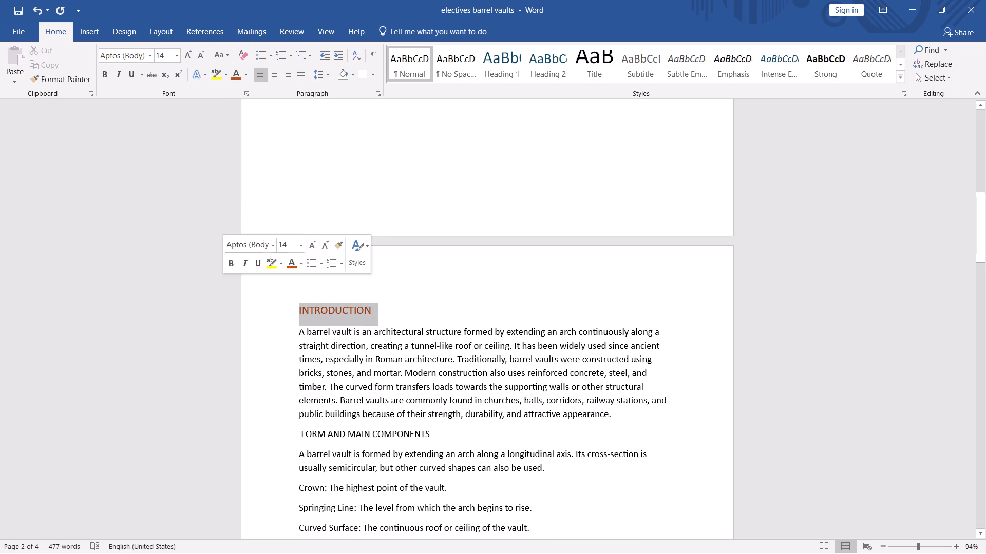
pyautogui.click(176, 58)
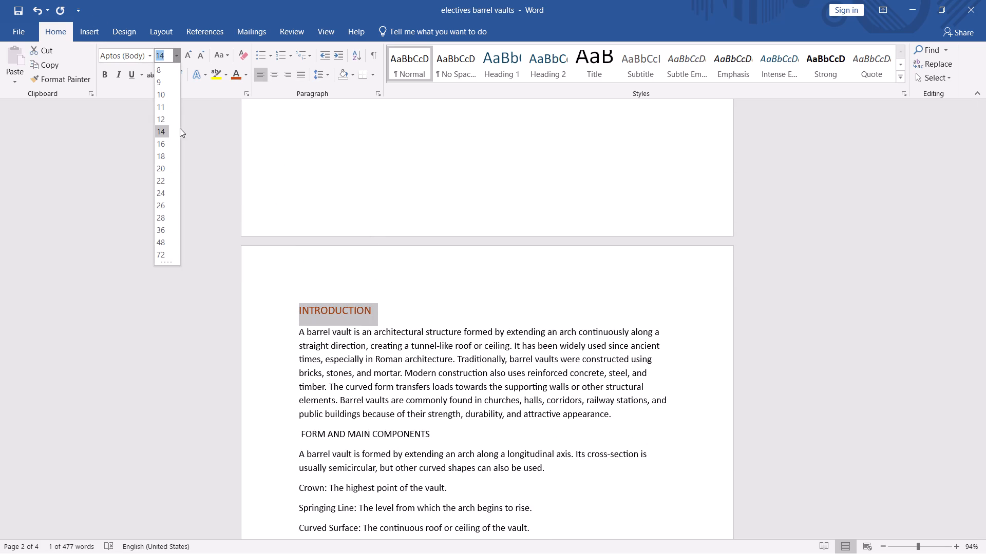
pyautogui.click(165, 158)
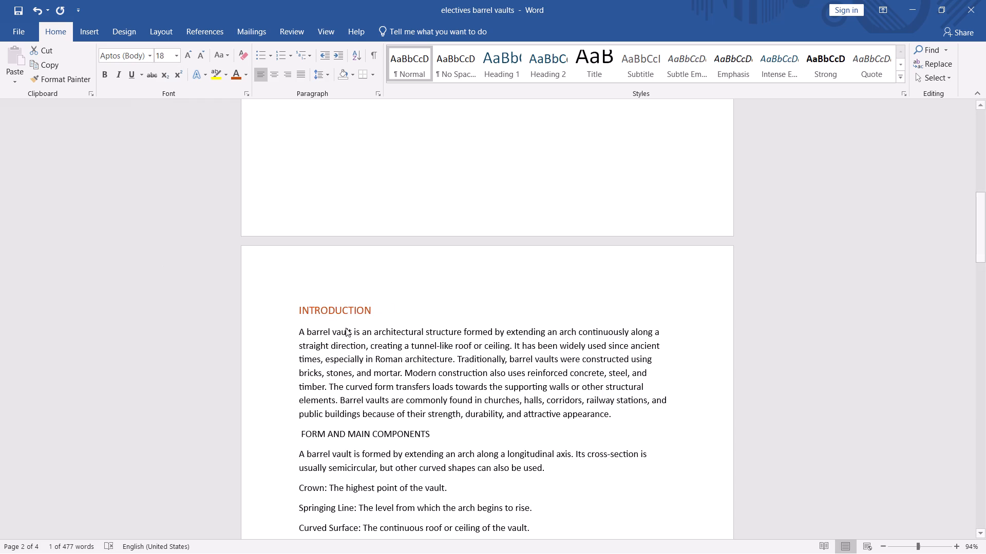
# Set the font size of the FORM AND MAIN COMPONENTS heading to 16.
pyautogui.scroll(-2, 351, 323)
pyautogui.moveTo(438, 387); pyautogui.dragTo(326, 372)
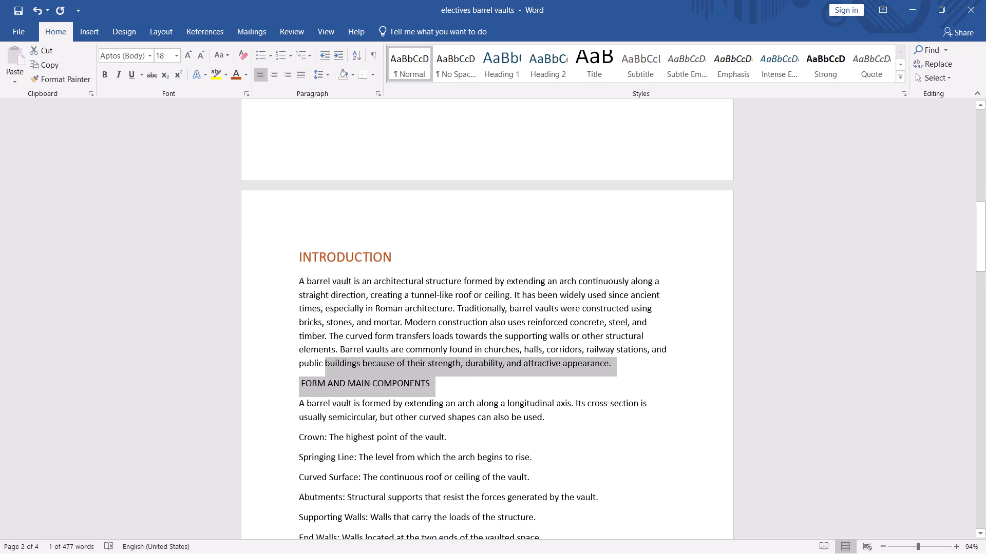
pyautogui.moveTo(326, 372); pyautogui.dragTo(281, 383)
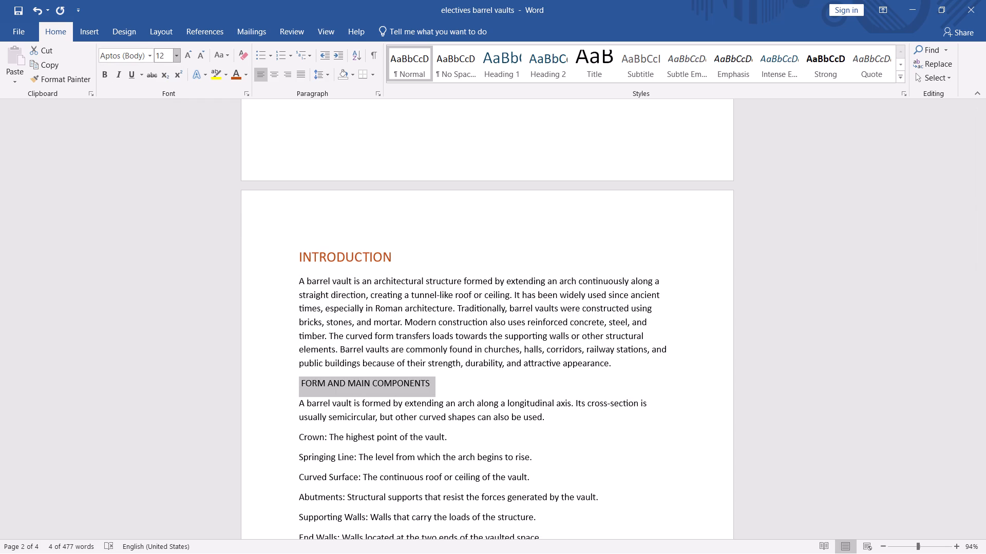
pyautogui.click(174, 56)
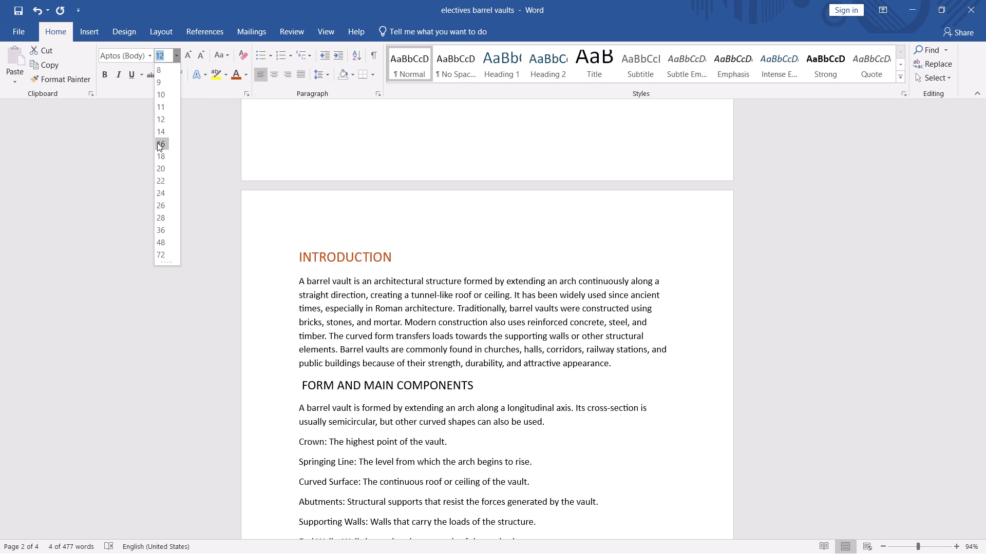
pyautogui.click(157, 143)
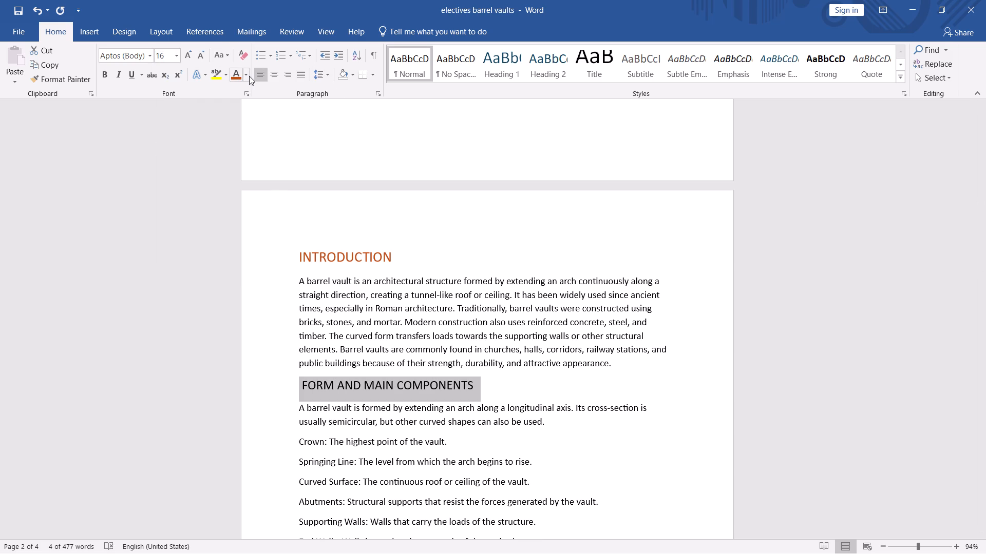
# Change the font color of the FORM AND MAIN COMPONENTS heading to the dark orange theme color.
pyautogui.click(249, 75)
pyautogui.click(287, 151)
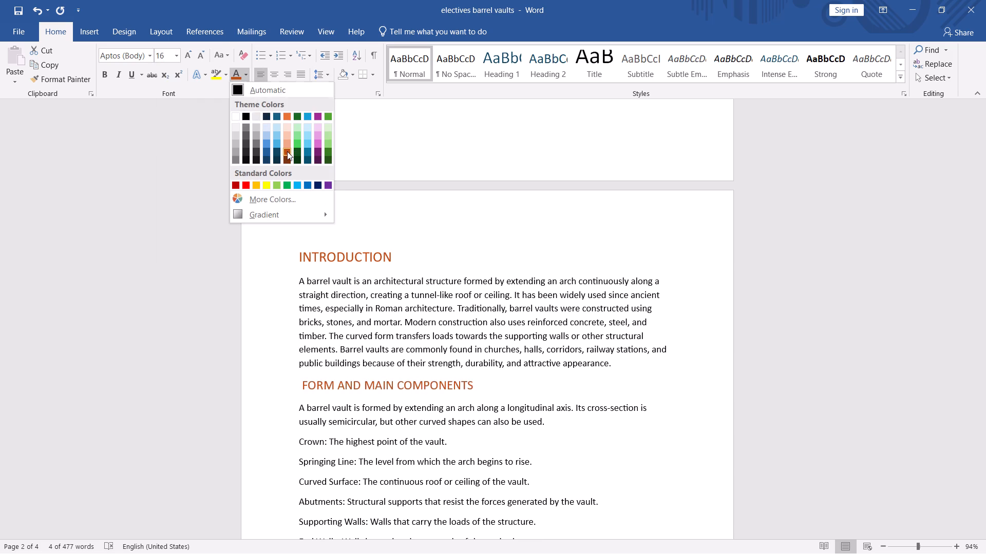
# Set the font size of the TYPES OF BARREL VAULTS heading to 16.
pyautogui.scroll(-9, 552, 327)
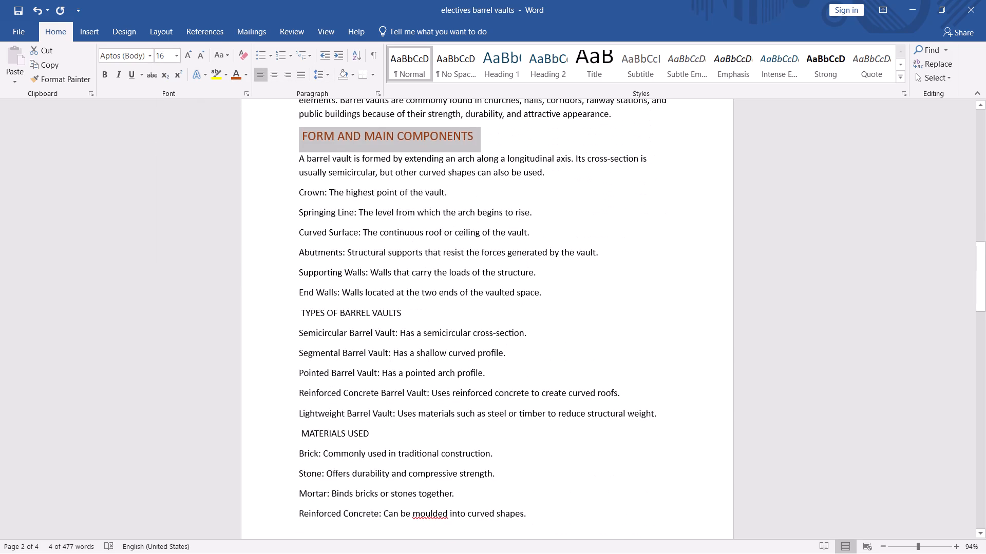
pyautogui.moveTo(415, 310); pyautogui.dragTo(268, 314)
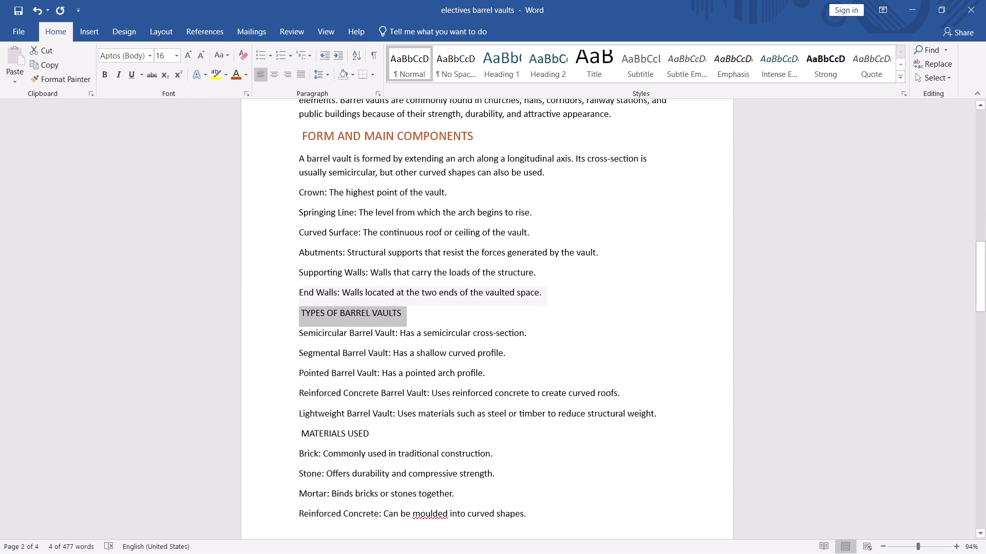
pyautogui.moveTo(268, 314); pyautogui.dragTo(267, 315)
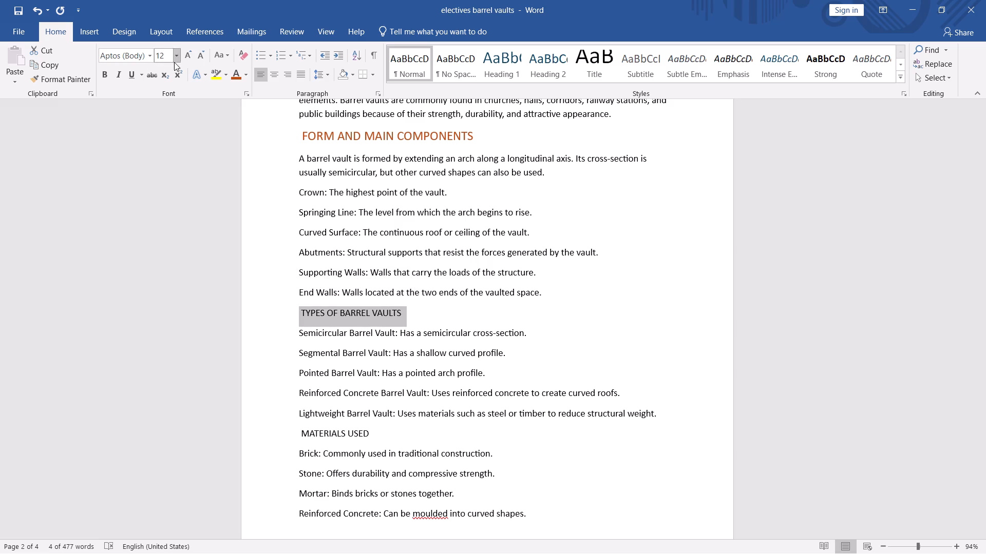
pyautogui.click(177, 58)
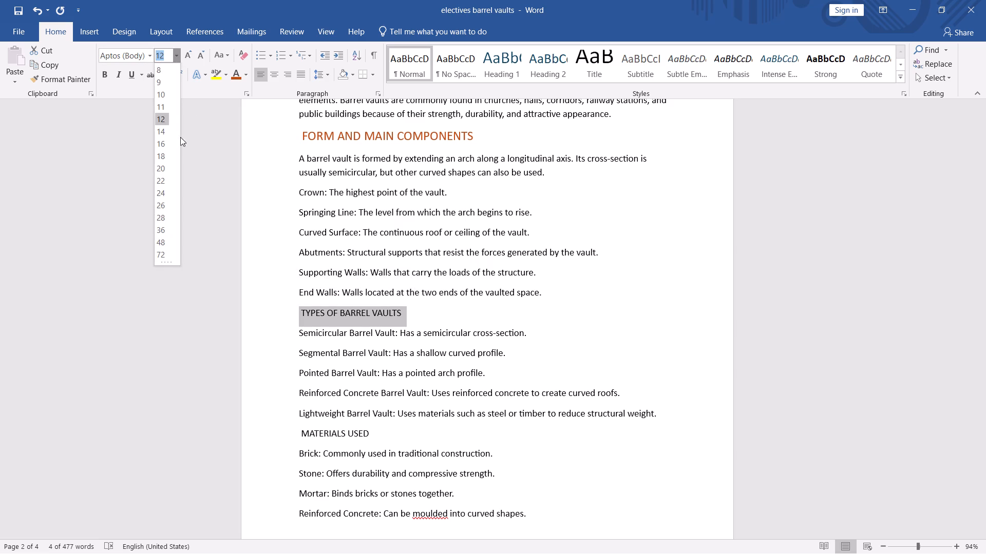
pyautogui.click(161, 141)
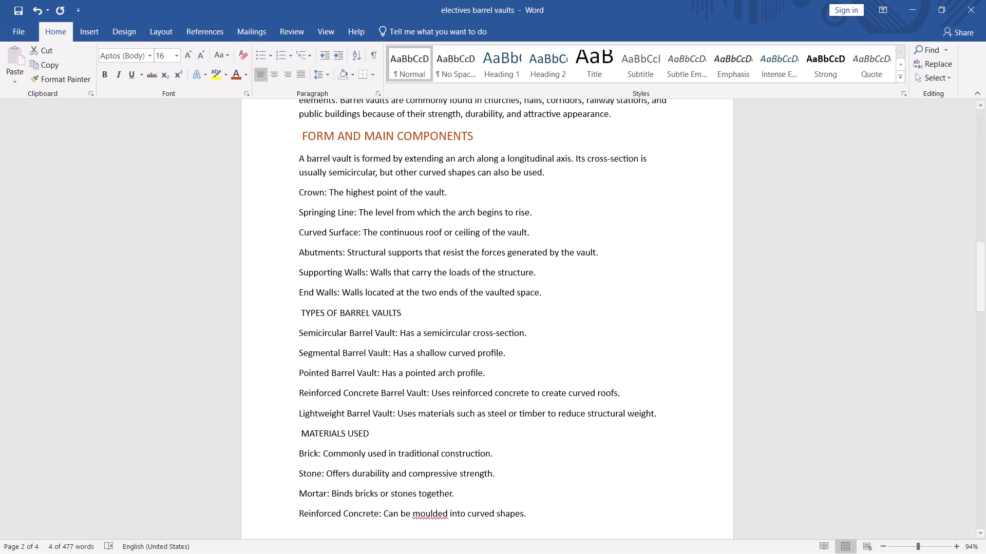
# Change the font color of the FORM AND MAIN COMPONENTS heading to black.
pyautogui.scroll(2, 423, 200)
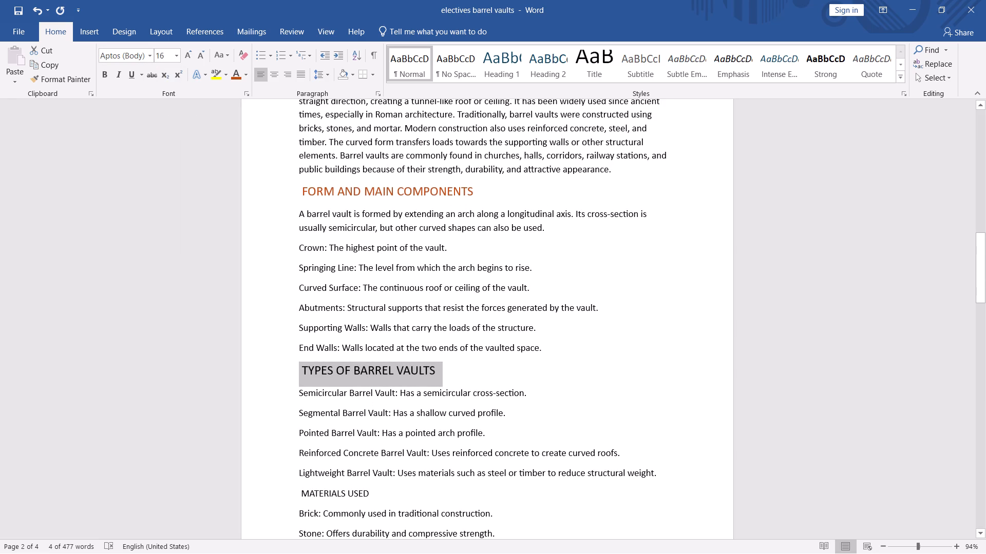
pyautogui.moveTo(476, 191); pyautogui.dragTo(270, 190)
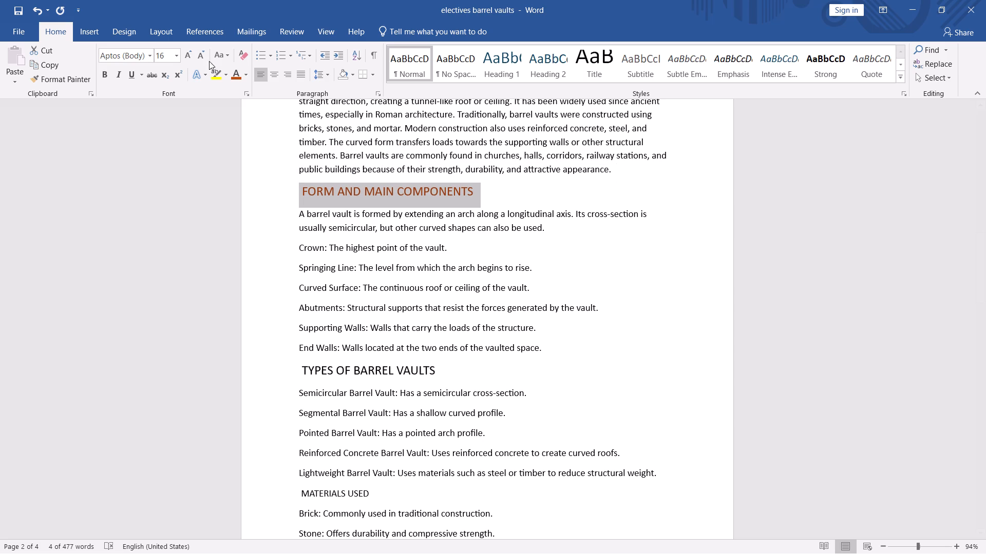
pyautogui.click(246, 74)
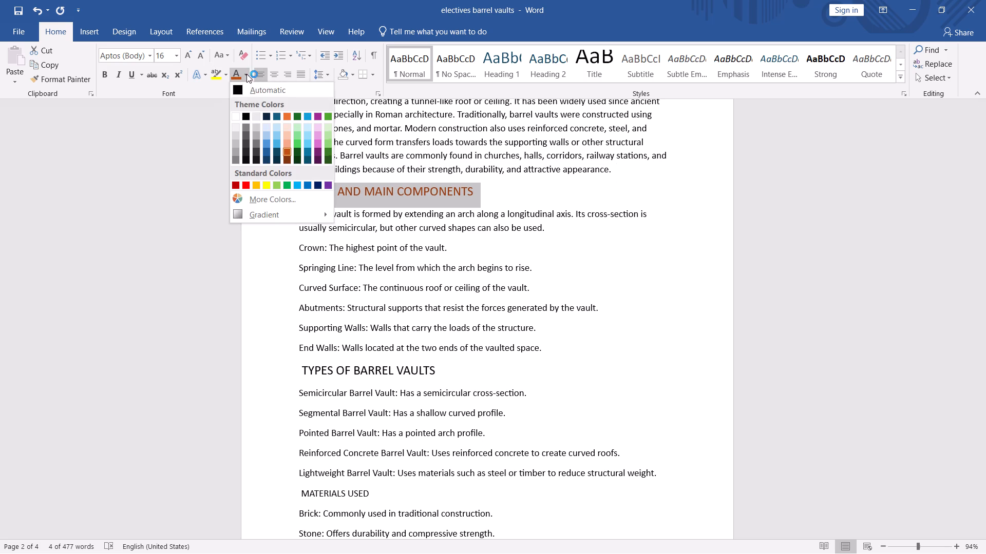
pyautogui.click(246, 117)
# Change the font color of the INTRODUCTION heading to black.
pyautogui.scroll(5, 329, 241)
pyautogui.moveTo(391, 200); pyautogui.dragTo(332, 193)
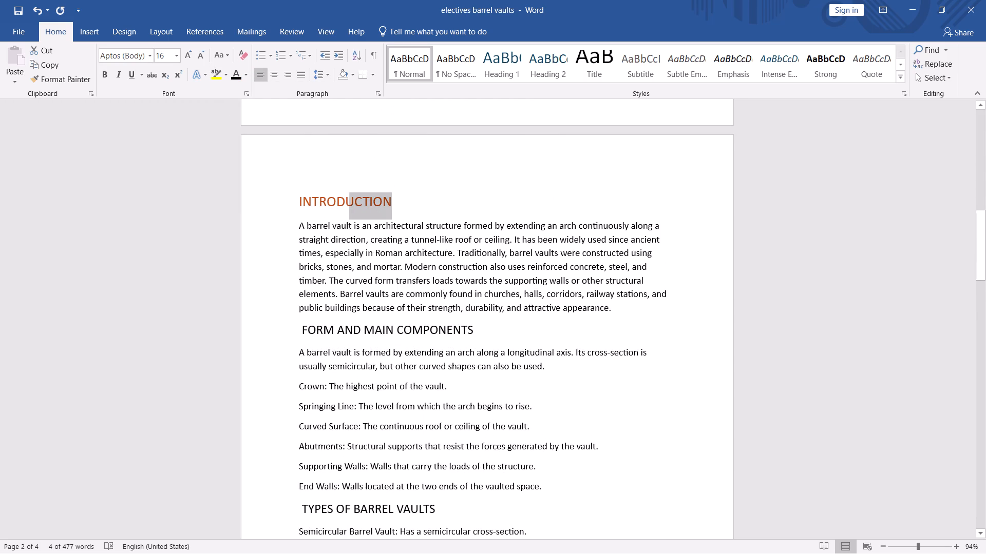
pyautogui.moveTo(332, 193); pyautogui.dragTo(196, 108)
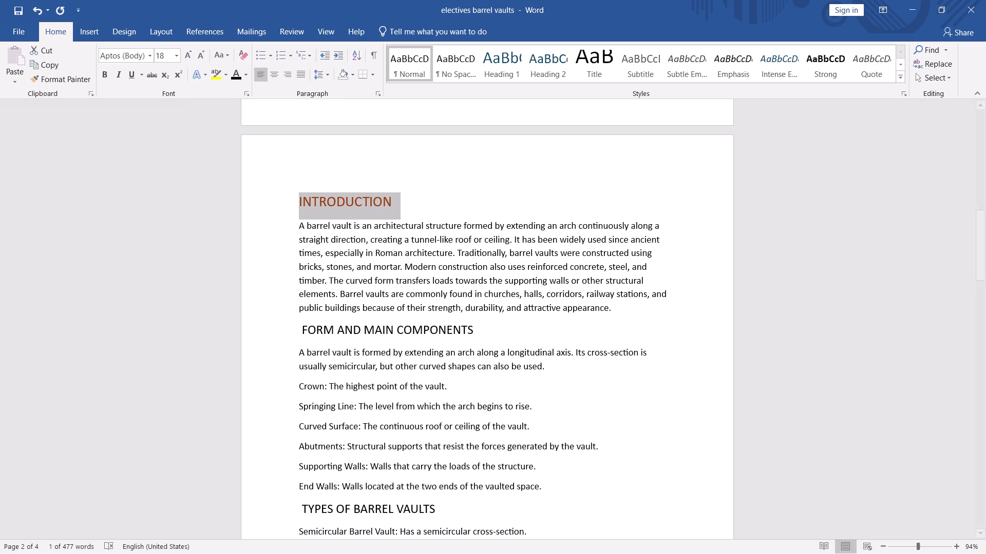
pyautogui.click(245, 74)
pyautogui.click(247, 115)
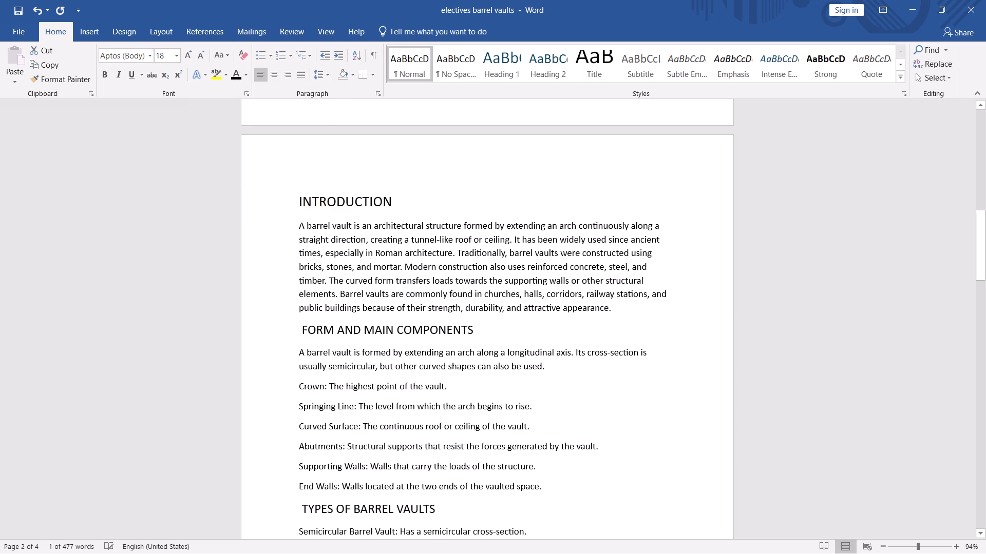
pyautogui.click(256, 182)
# Set the font size of the MATERIALS USED heading to 16.
pyautogui.scroll(-9, 307, 265)
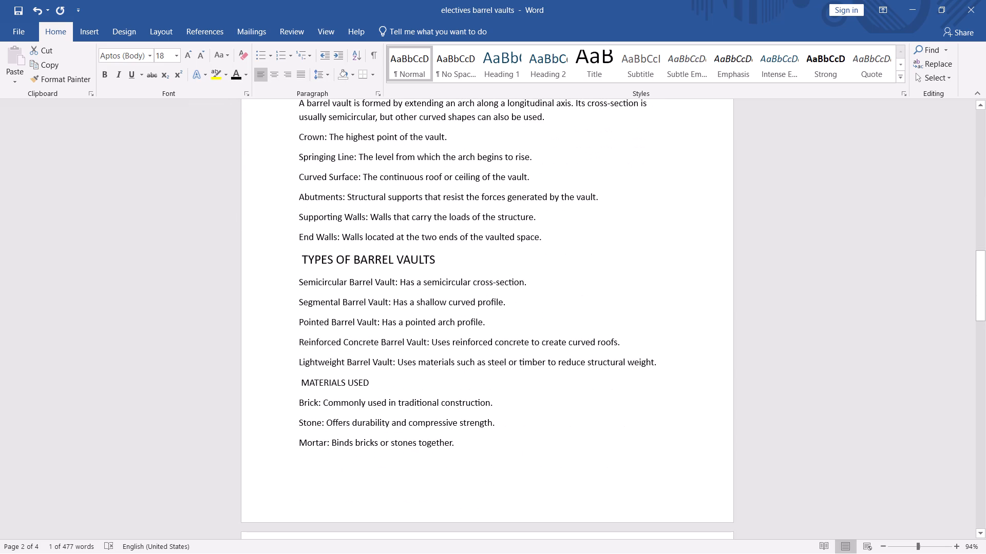
pyautogui.moveTo(381, 385); pyautogui.dragTo(242, 377)
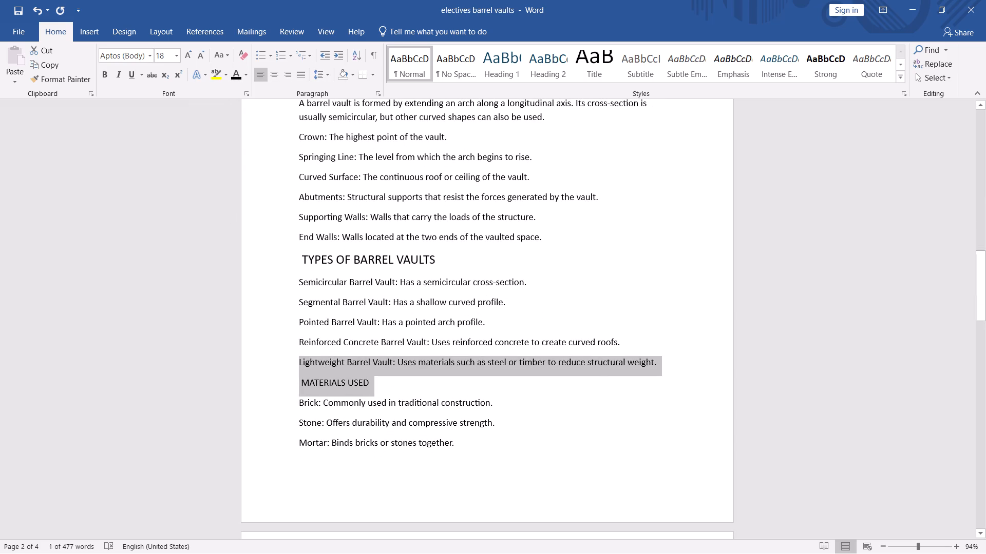
pyautogui.moveTo(242, 377); pyautogui.dragTo(241, 384)
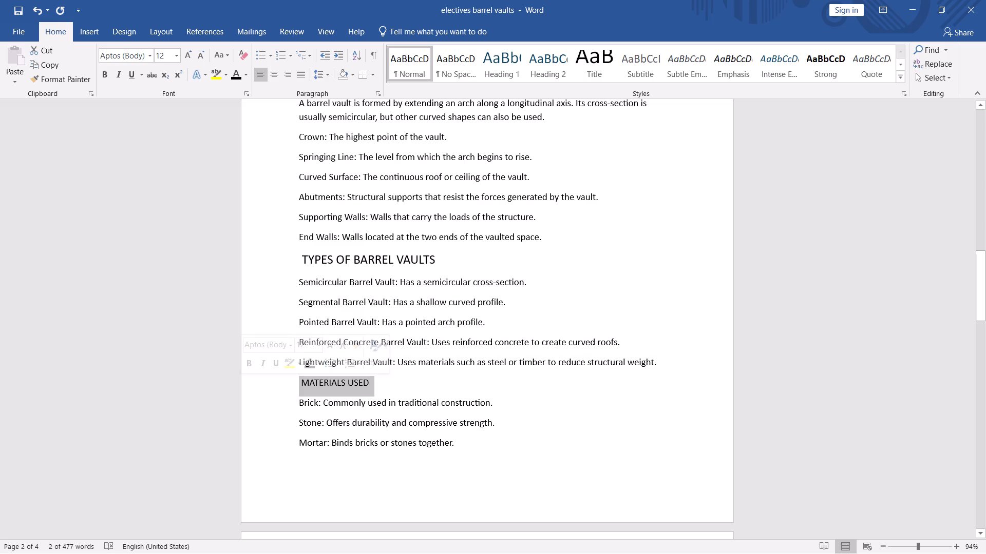
pyautogui.click(172, 55)
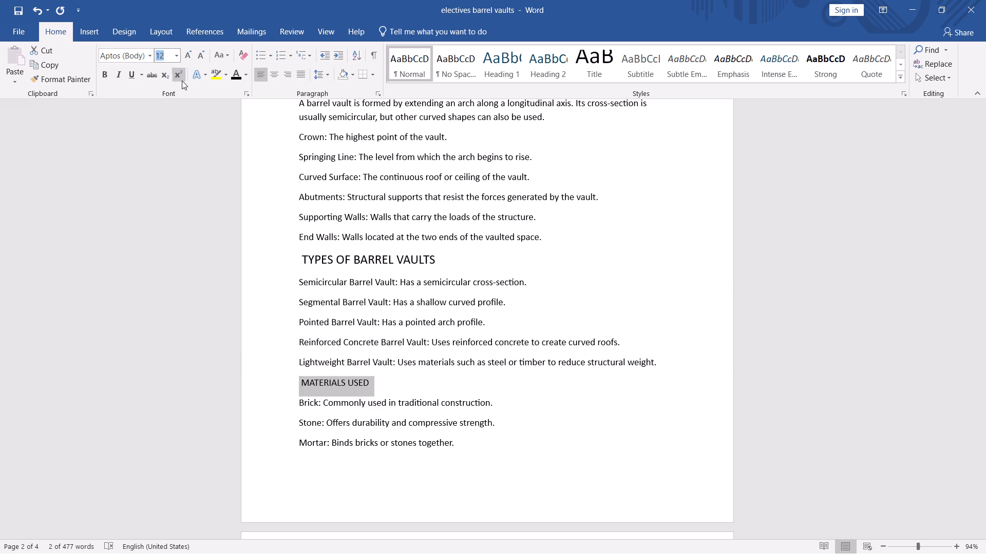
pyautogui.click(176, 56)
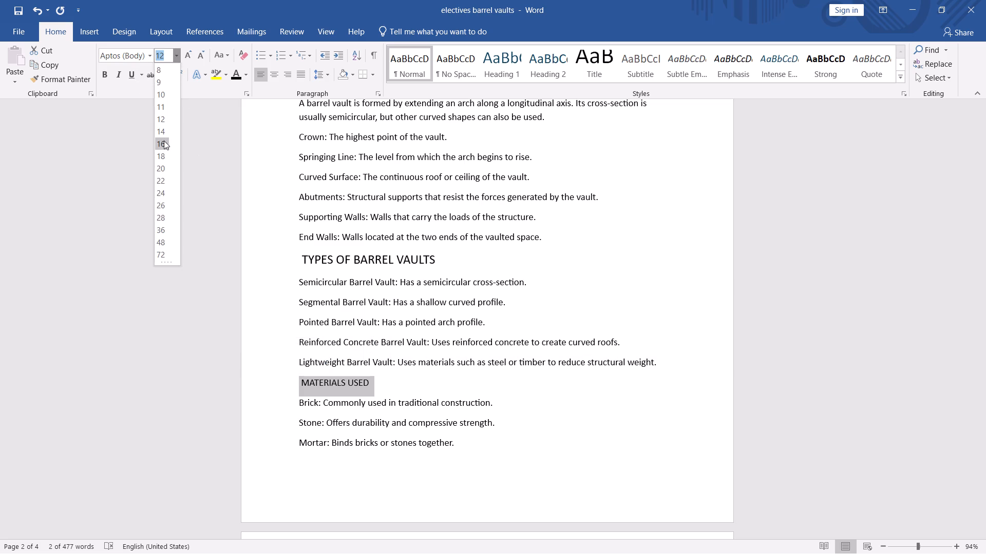
pyautogui.click(163, 143)
pyautogui.click(610, 467)
# Set the font size of the ADVANTAGES AND DISADVANTAGES heading to 16.
pyautogui.scroll(-3, 560, 427)
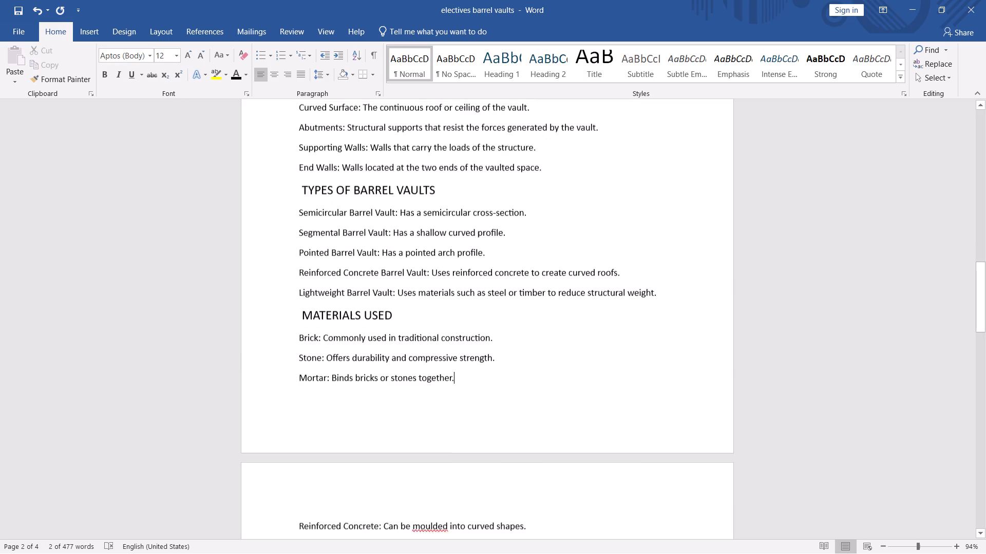
pyautogui.scroll(-8, 540, 403)
pyautogui.moveTo(469, 347); pyautogui.dragTo(395, 344)
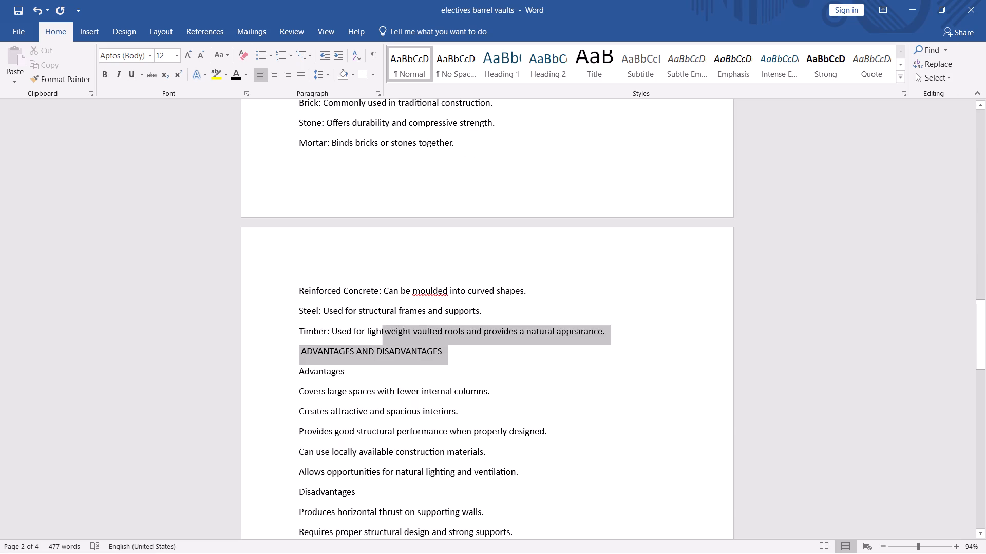
pyautogui.moveTo(395, 344); pyautogui.dragTo(245, 360)
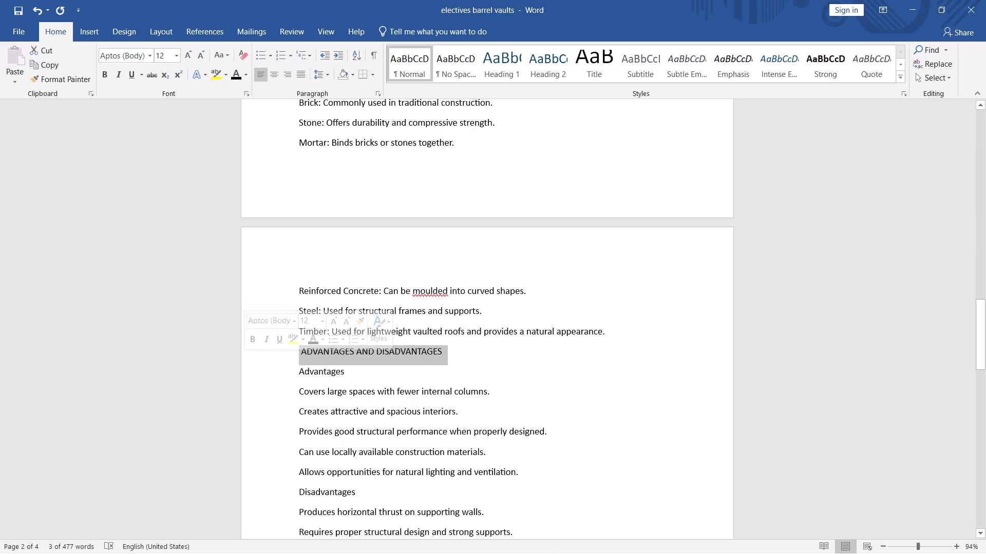
pyautogui.click(173, 51)
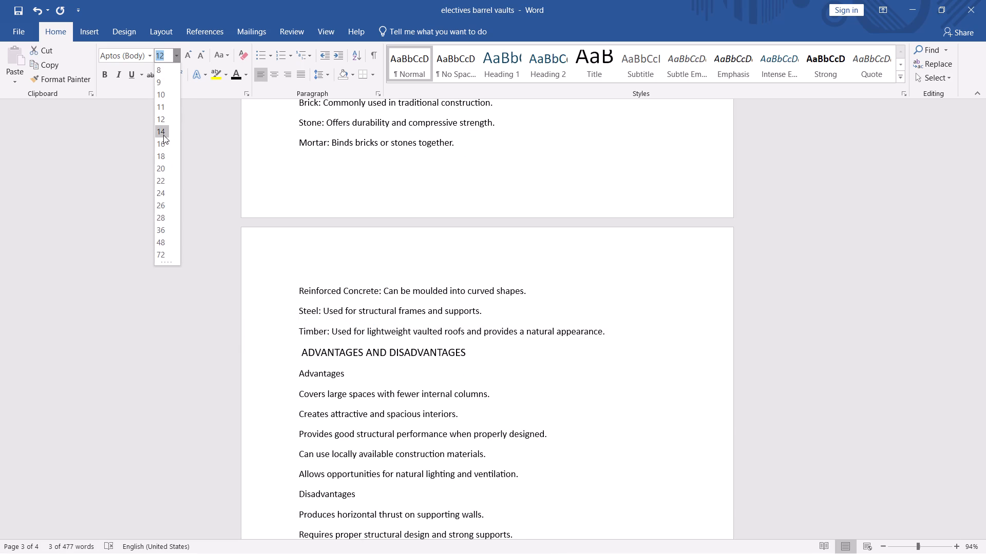
pyautogui.click(165, 141)
# Set the font size of the Advantages subheading to 16.
pyautogui.scroll(-3, 350, 287)
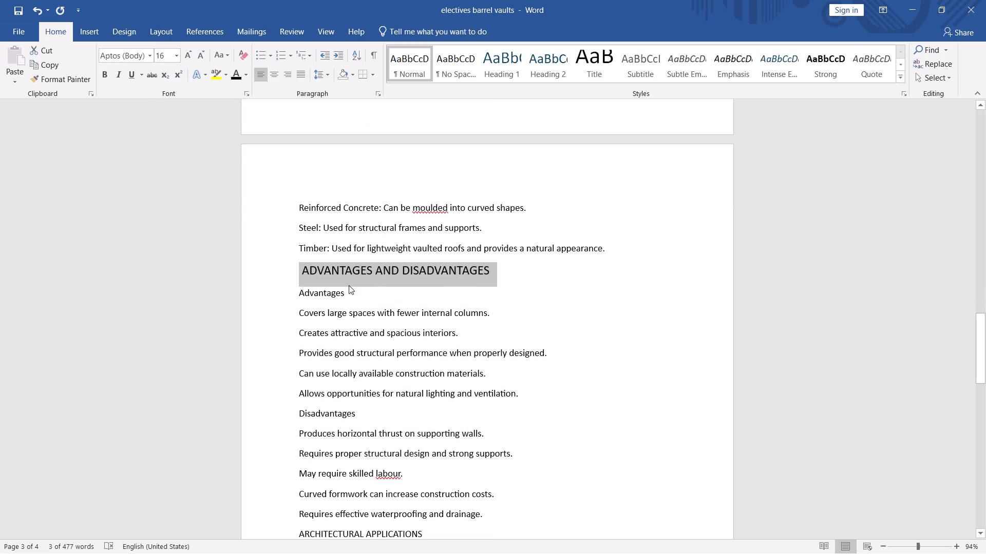
pyautogui.moveTo(350, 294); pyautogui.dragTo(278, 292)
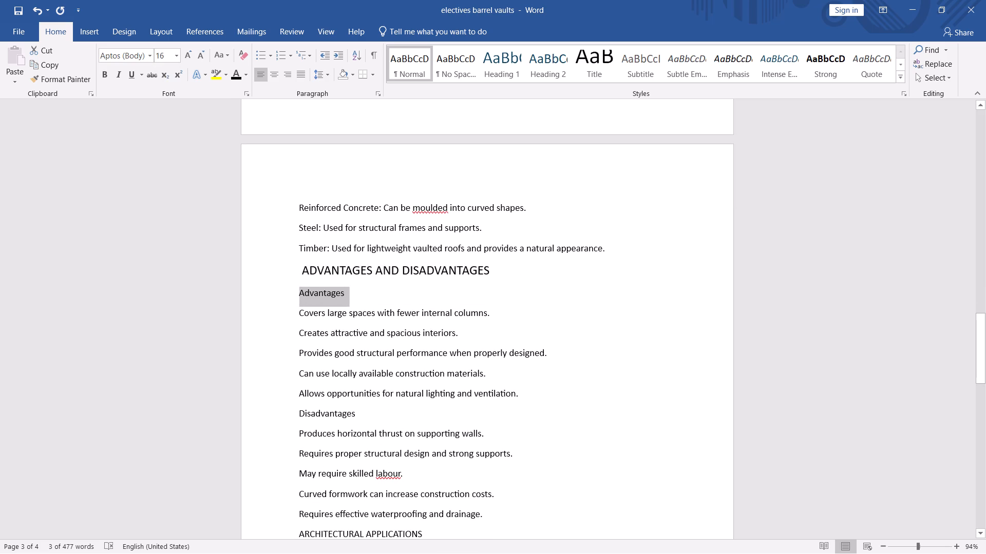
pyautogui.moveTo(278, 292); pyautogui.dragTo(259, 291)
pyautogui.click(177, 55)
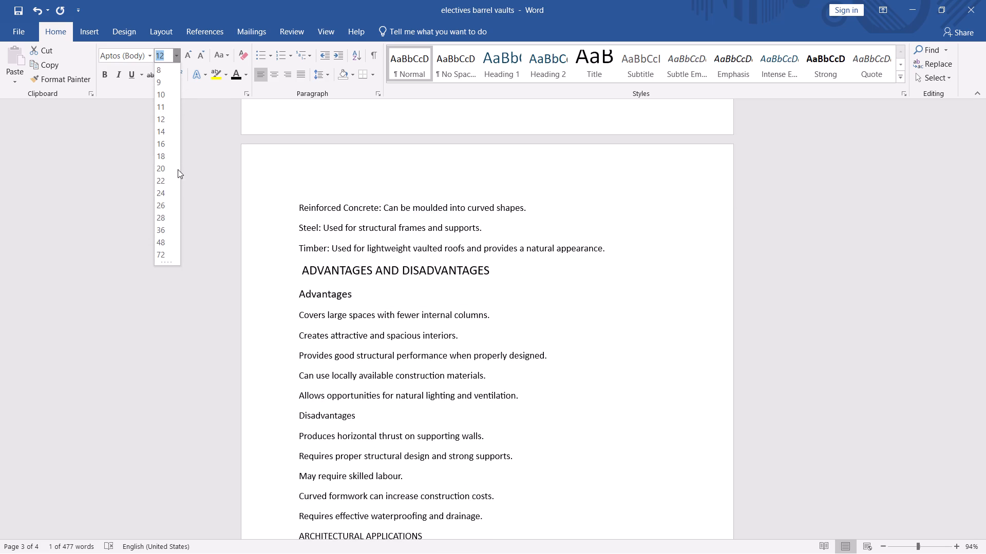
pyautogui.click(160, 146)
# Set the font size of the Disadvantages subheading to 16.
pyautogui.scroll(-2, 304, 262)
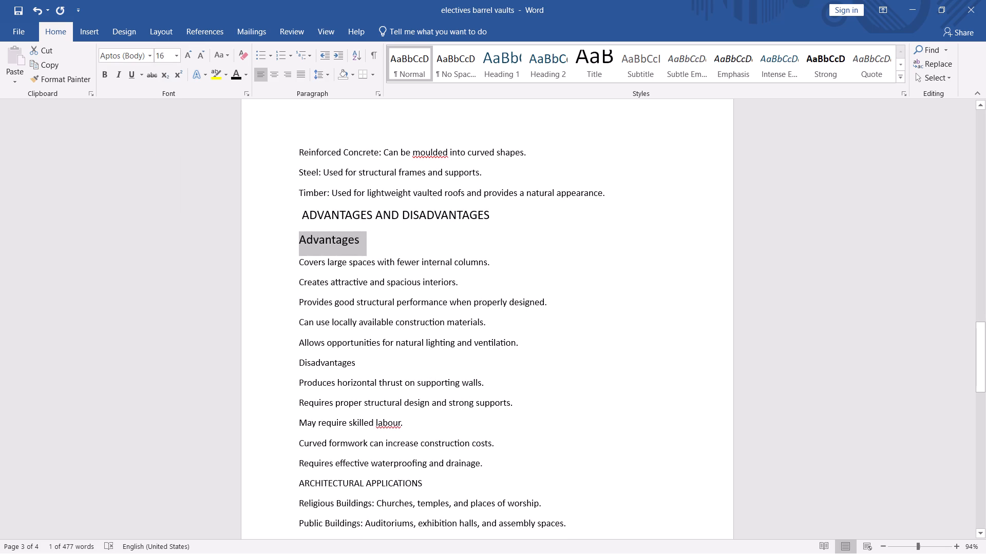
pyautogui.moveTo(375, 368); pyautogui.dragTo(248, 367)
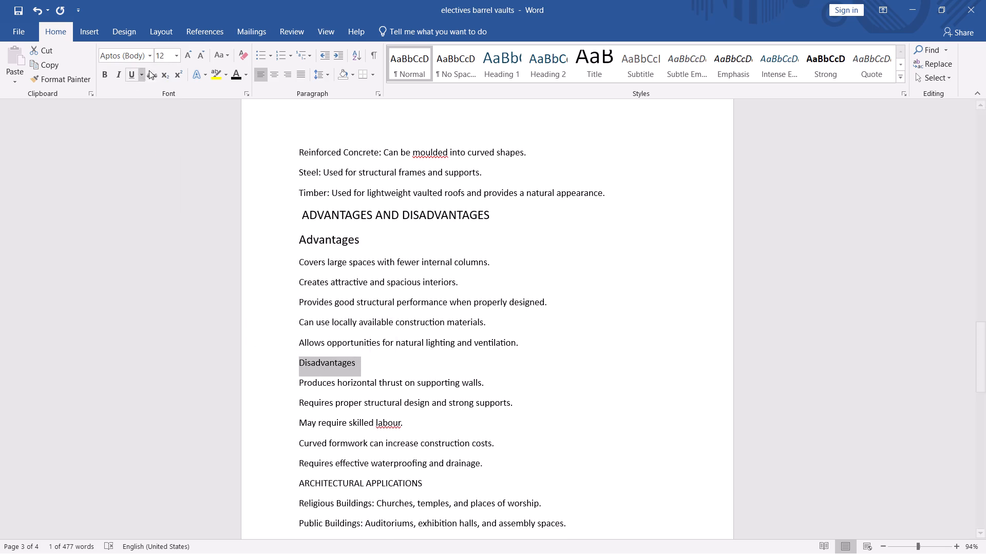
pyautogui.click(167, 58)
pyautogui.click(178, 52)
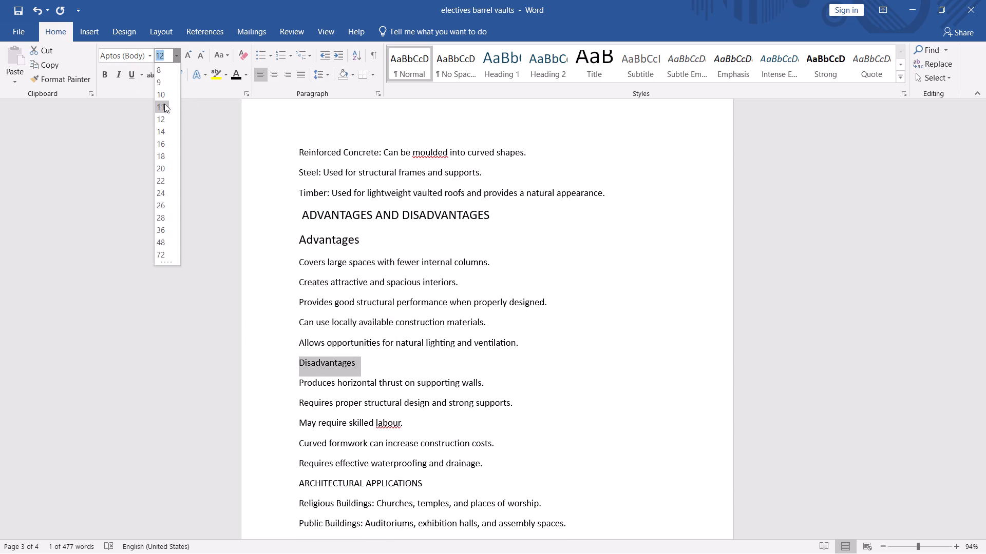
pyautogui.click(165, 146)
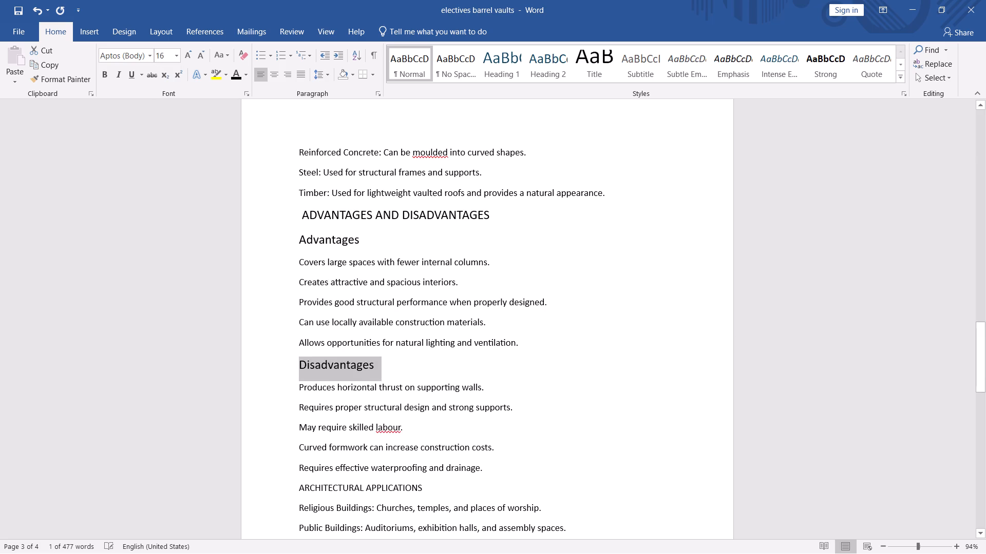
# Set the font size of the ARCHITECTURAL APPLICATIONS heading to 16.
pyautogui.scroll(-2, 319, 235)
pyautogui.scroll(-2, 364, 293)
pyautogui.moveTo(426, 376); pyautogui.dragTo(420, 379)
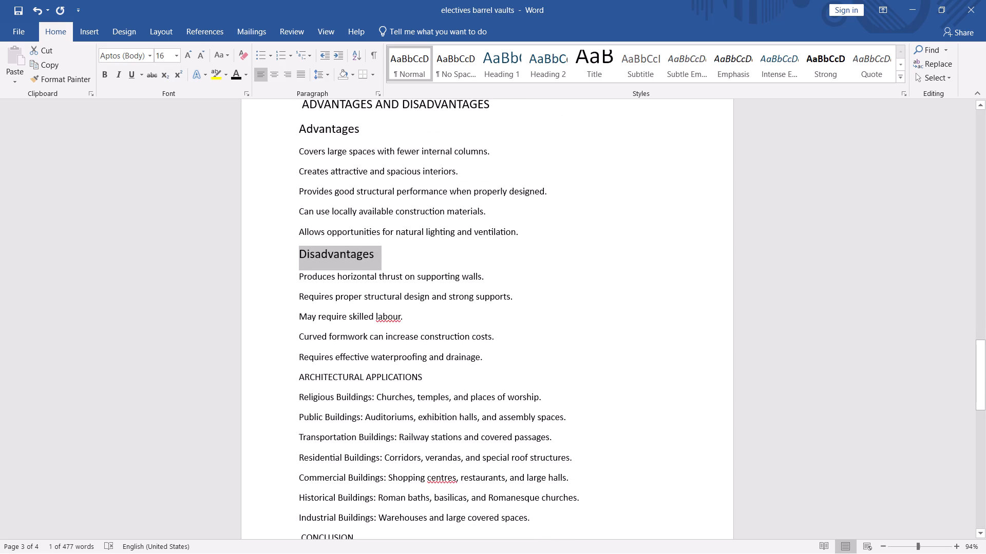
pyautogui.moveTo(420, 379); pyautogui.dragTo(218, 384)
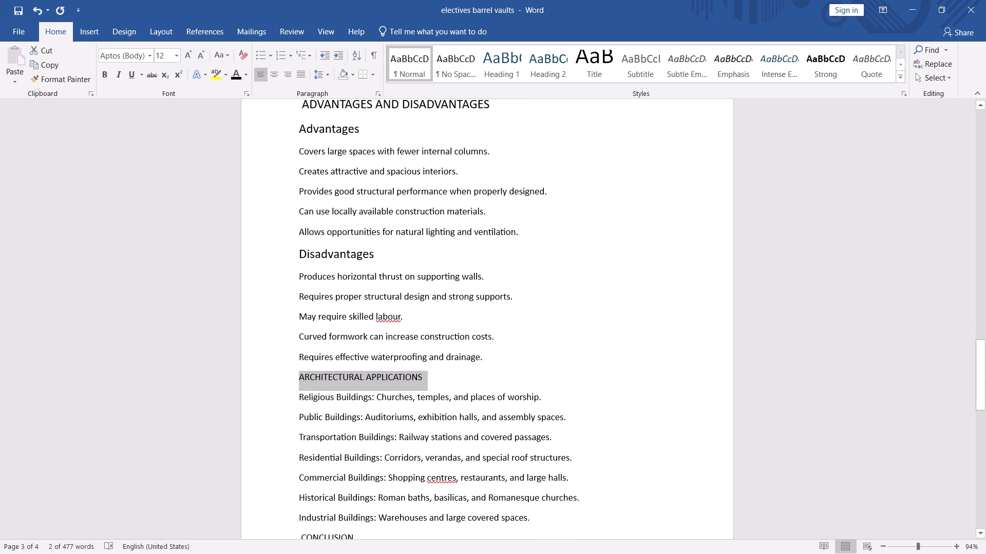
pyautogui.click(175, 58)
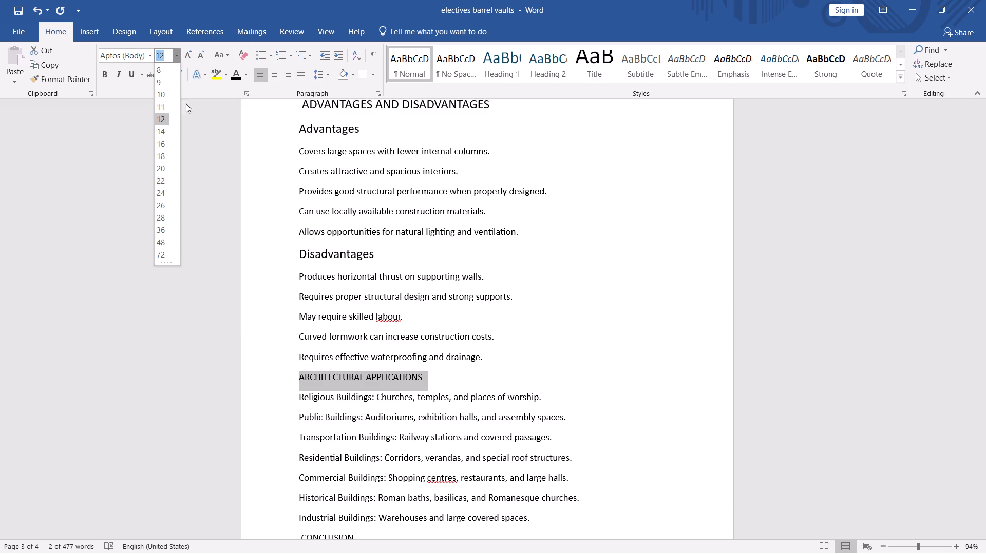
pyautogui.click(163, 141)
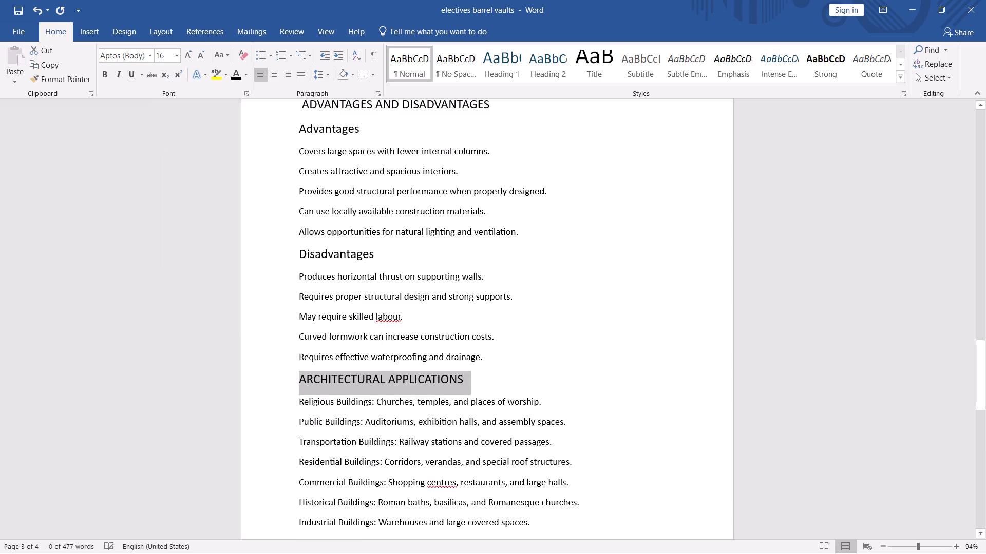
# Set the font size of the CONCLUSION heading to 16.
pyautogui.scroll(-2, 379, 245)
pyautogui.scroll(-2, 481, 364)
pyautogui.moveTo(371, 430); pyautogui.dragTo(343, 438)
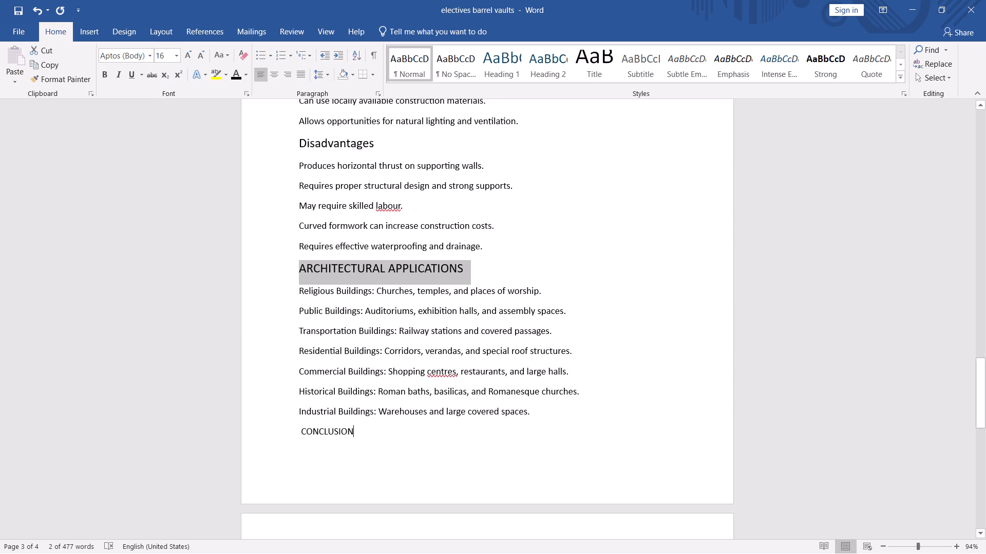
pyautogui.moveTo(343, 438); pyautogui.dragTo(231, 442)
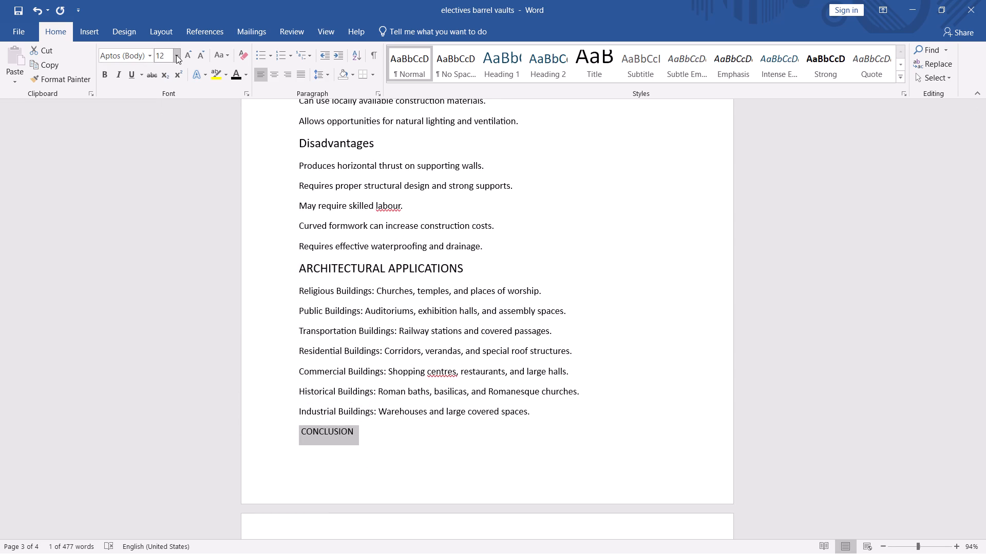
pyautogui.click(177, 54)
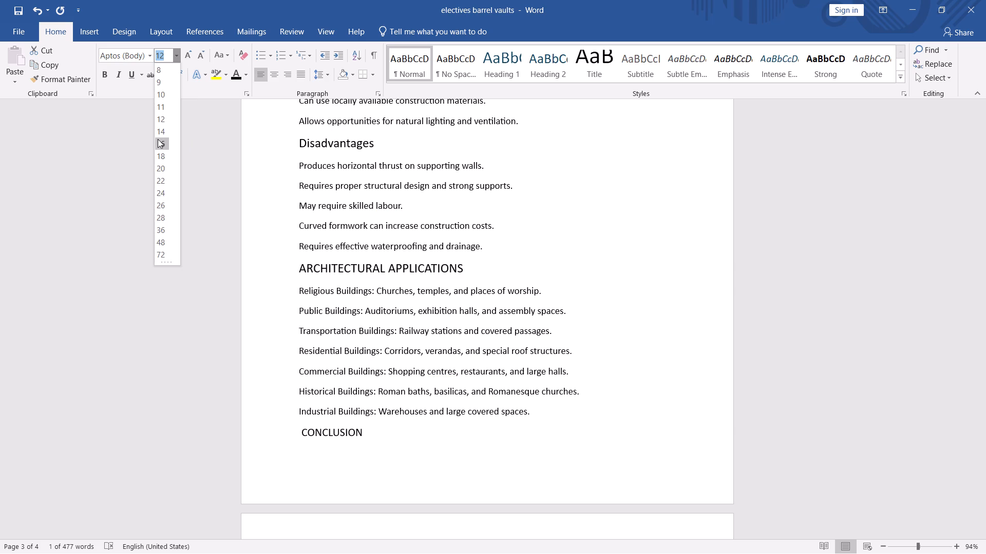
pyautogui.click(158, 139)
# Review the report from the conclusion text back to the blank first page and the opening sections, checking the heading formatting.
pyautogui.scroll(-17, 387, 287)
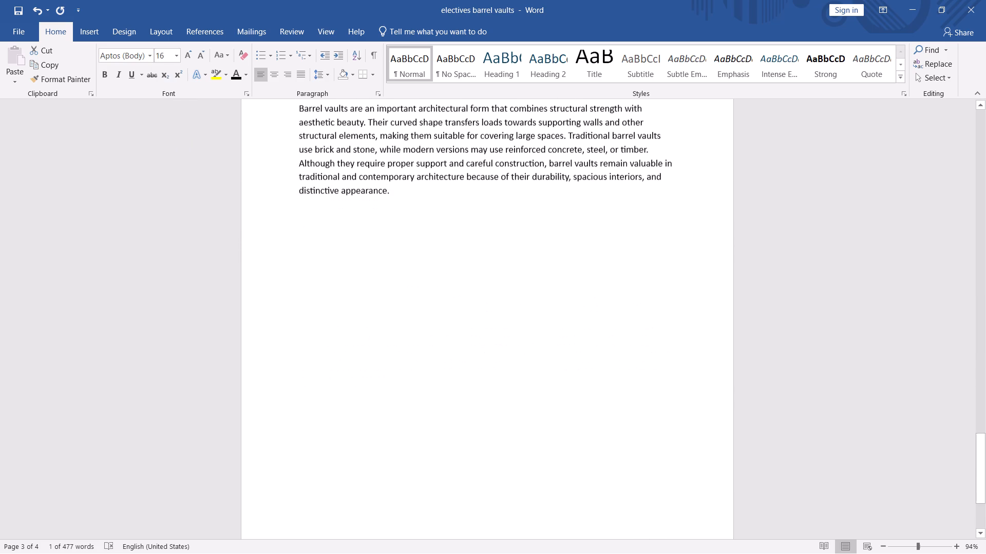
pyautogui.scroll(15, 449, 298)
pyautogui.scroll(20, 441, 262)
pyautogui.scroll(10, 453, 267)
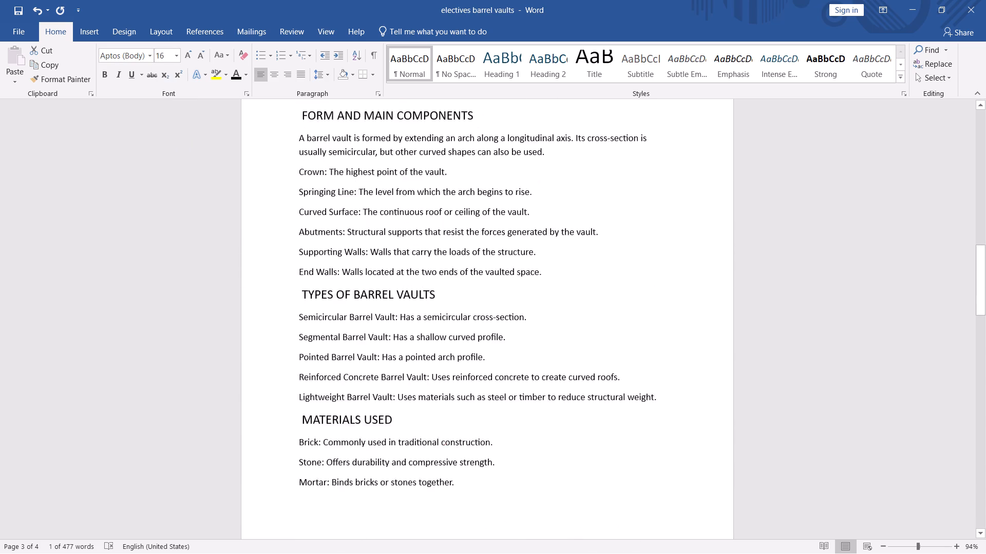
pyautogui.scroll(9, 453, 267)
pyautogui.scroll(19, 452, 272)
pyautogui.scroll(7, 461, 275)
pyautogui.scroll(-9, 461, 274)
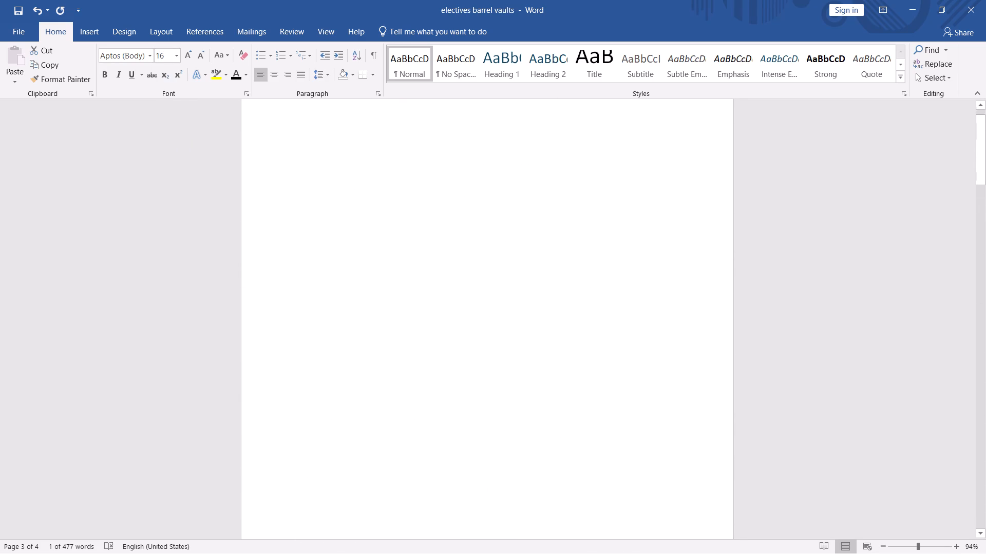
pyautogui.scroll(-15, 457, 235)
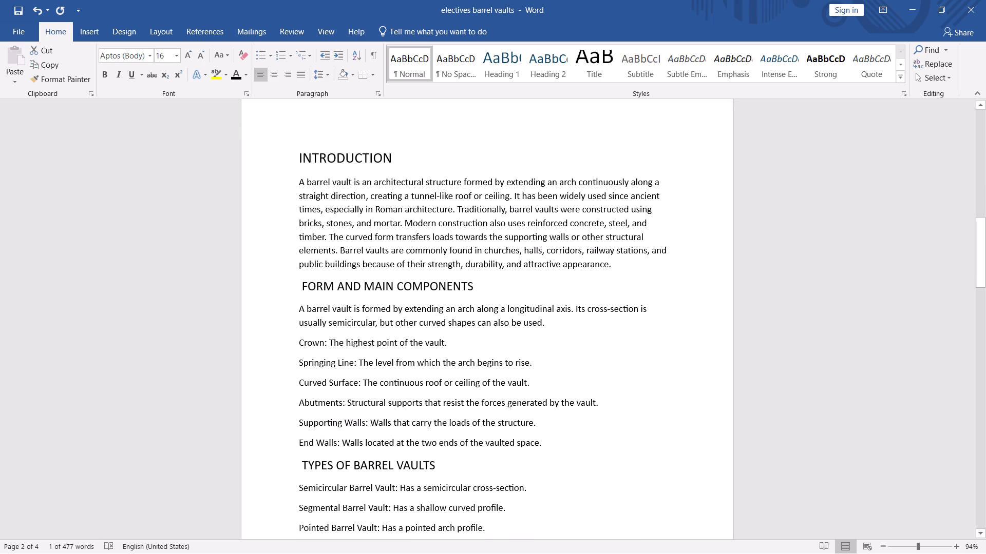
pyautogui.scroll(-2, 498, 288)
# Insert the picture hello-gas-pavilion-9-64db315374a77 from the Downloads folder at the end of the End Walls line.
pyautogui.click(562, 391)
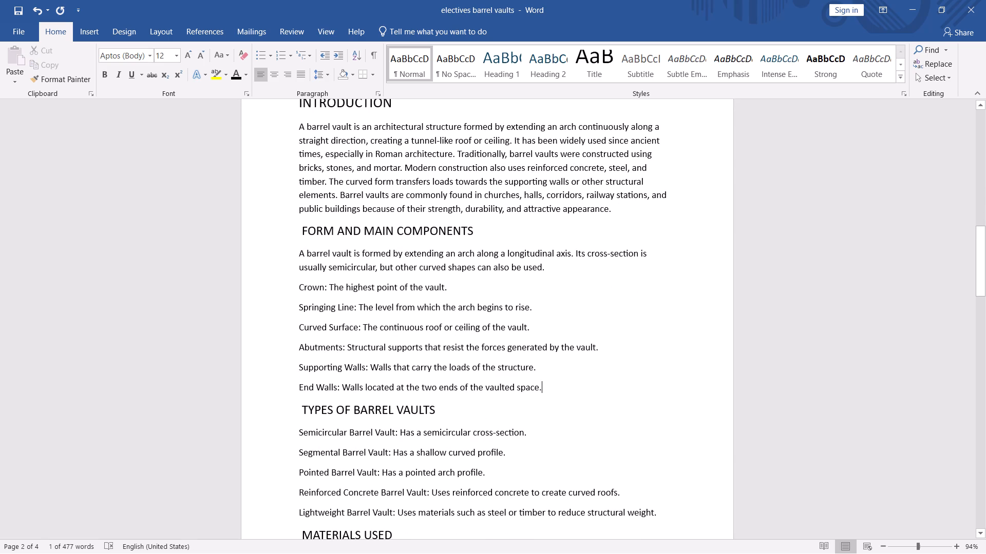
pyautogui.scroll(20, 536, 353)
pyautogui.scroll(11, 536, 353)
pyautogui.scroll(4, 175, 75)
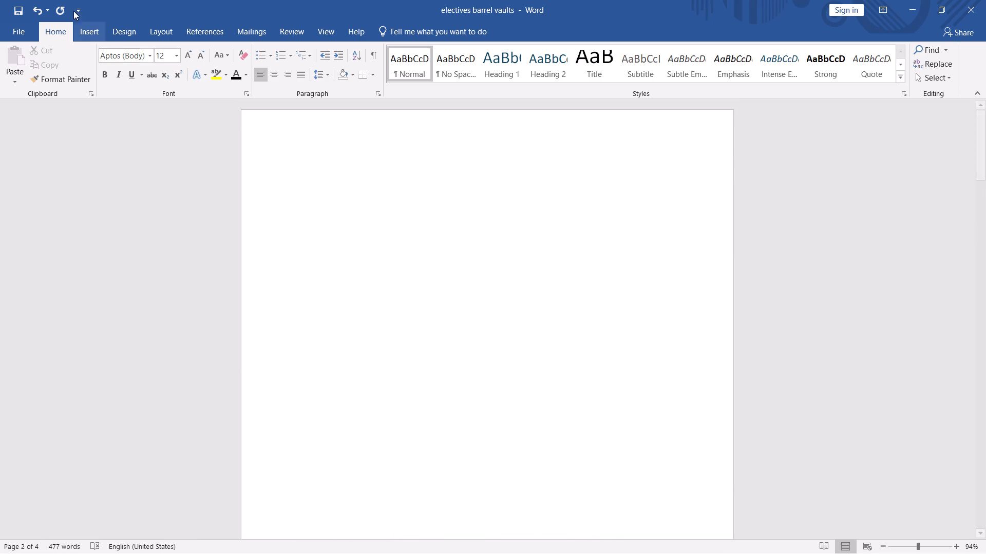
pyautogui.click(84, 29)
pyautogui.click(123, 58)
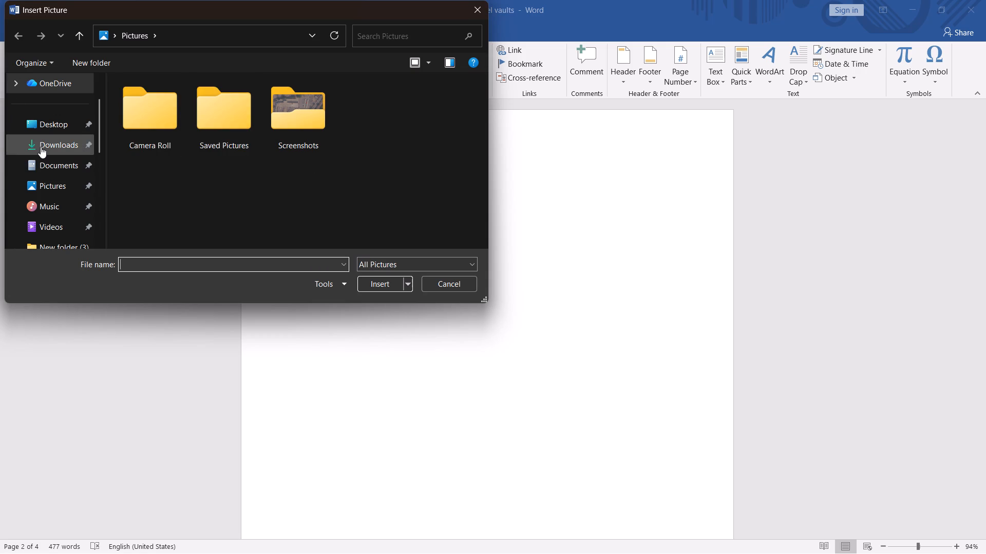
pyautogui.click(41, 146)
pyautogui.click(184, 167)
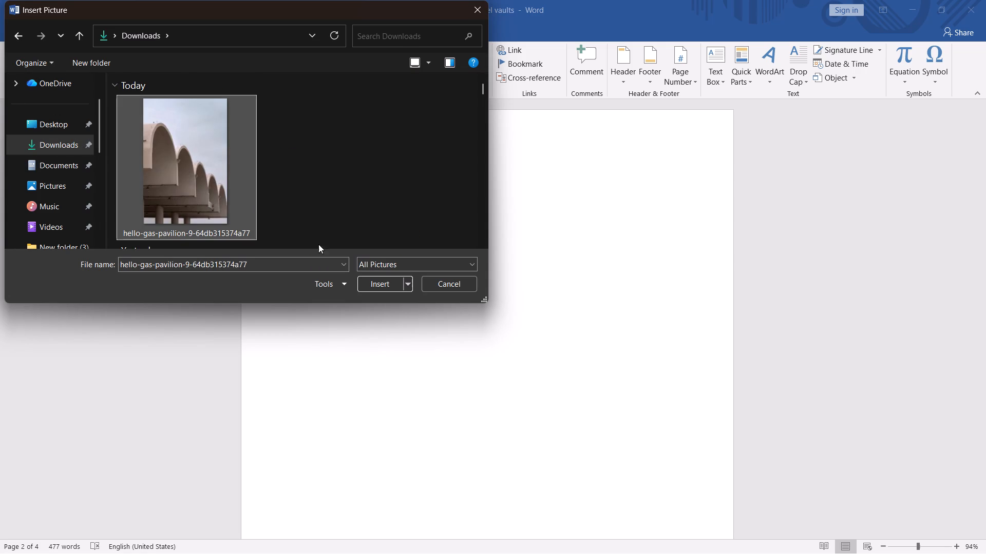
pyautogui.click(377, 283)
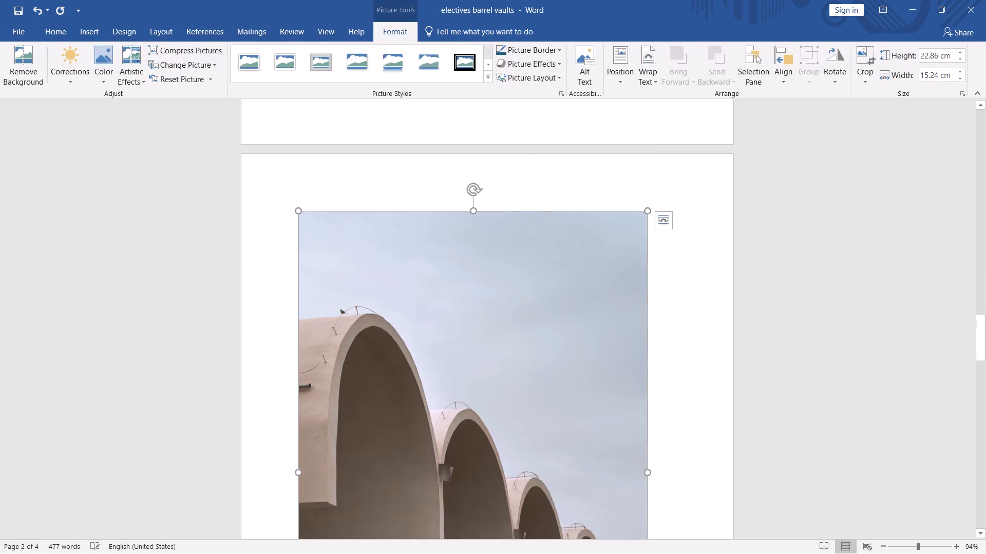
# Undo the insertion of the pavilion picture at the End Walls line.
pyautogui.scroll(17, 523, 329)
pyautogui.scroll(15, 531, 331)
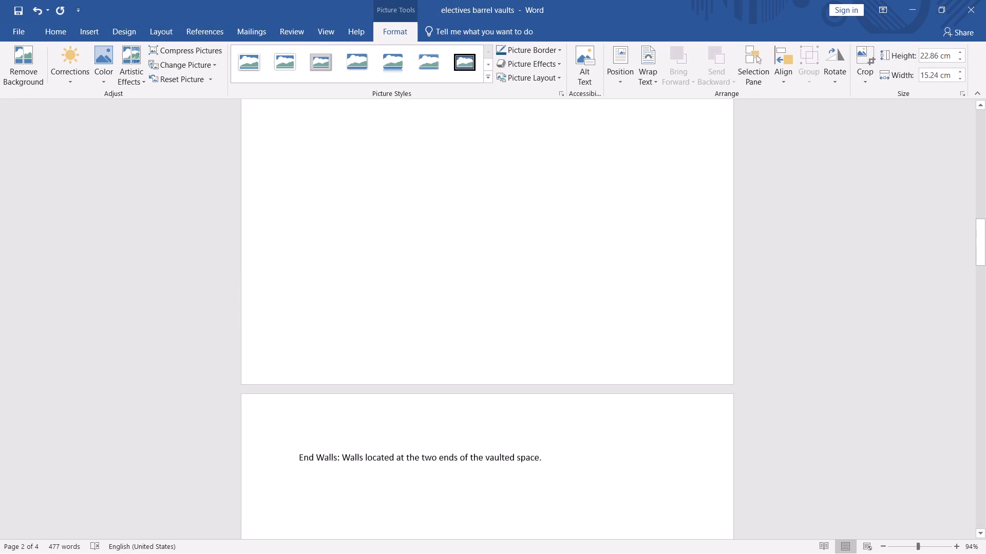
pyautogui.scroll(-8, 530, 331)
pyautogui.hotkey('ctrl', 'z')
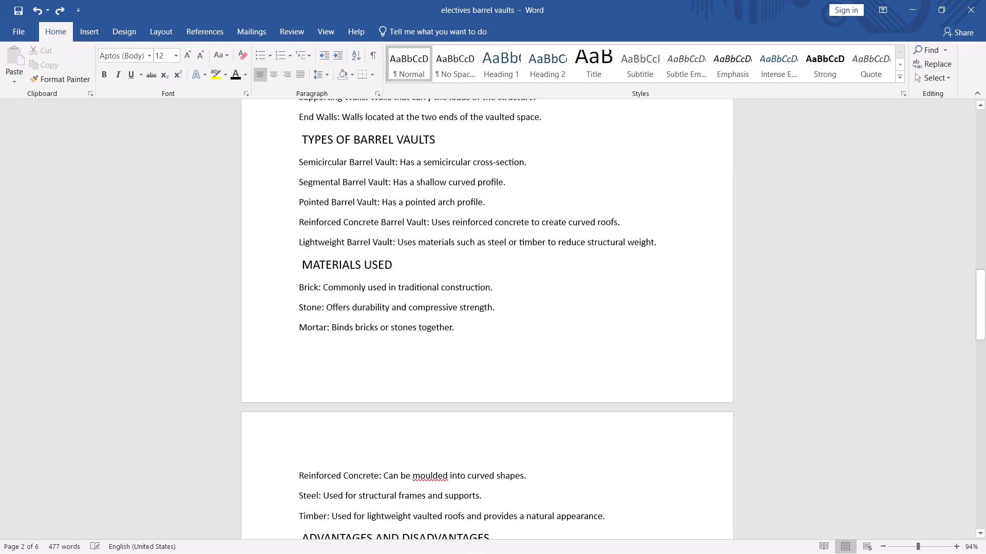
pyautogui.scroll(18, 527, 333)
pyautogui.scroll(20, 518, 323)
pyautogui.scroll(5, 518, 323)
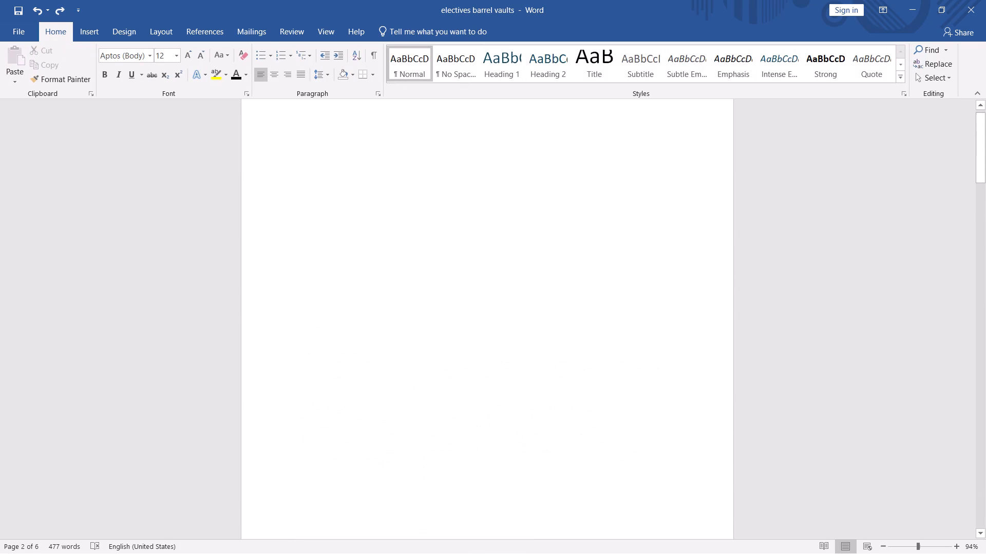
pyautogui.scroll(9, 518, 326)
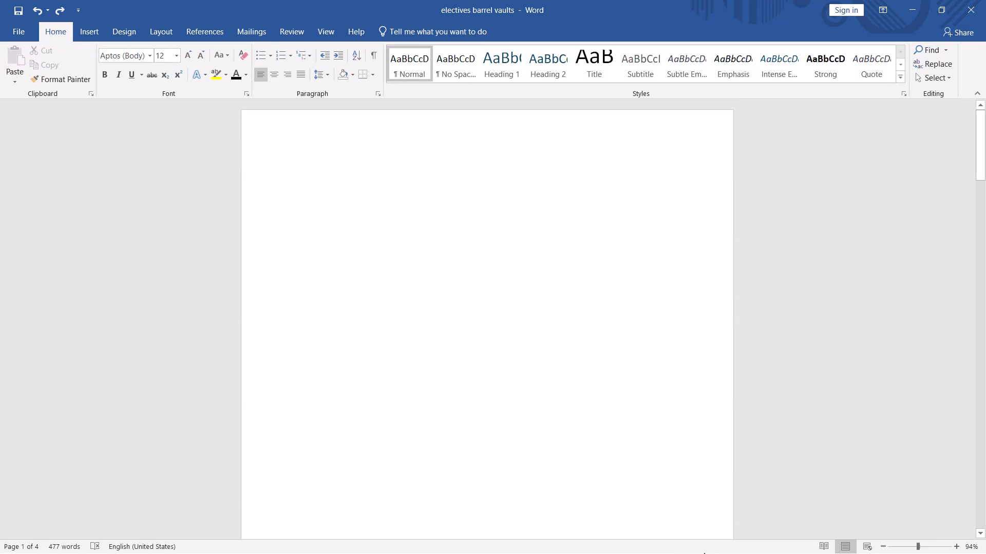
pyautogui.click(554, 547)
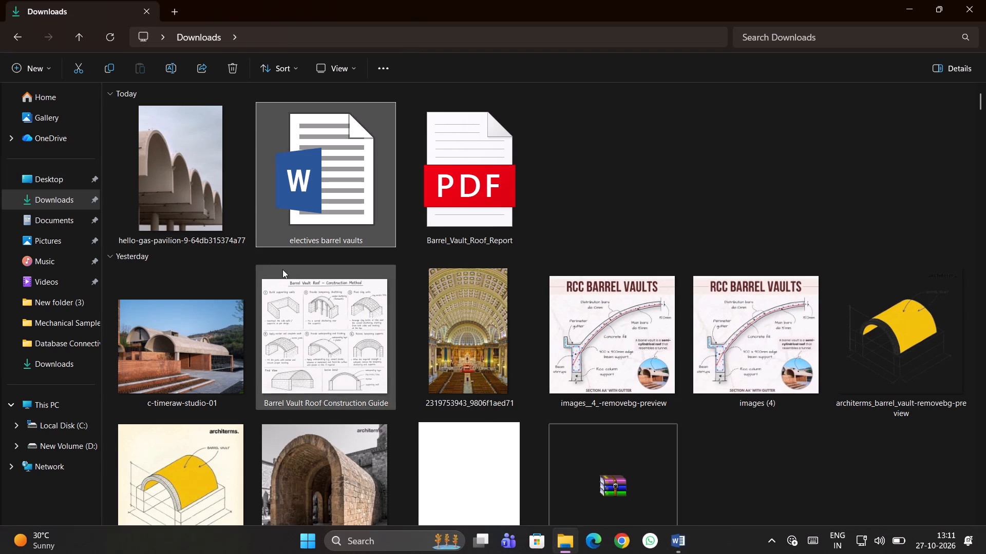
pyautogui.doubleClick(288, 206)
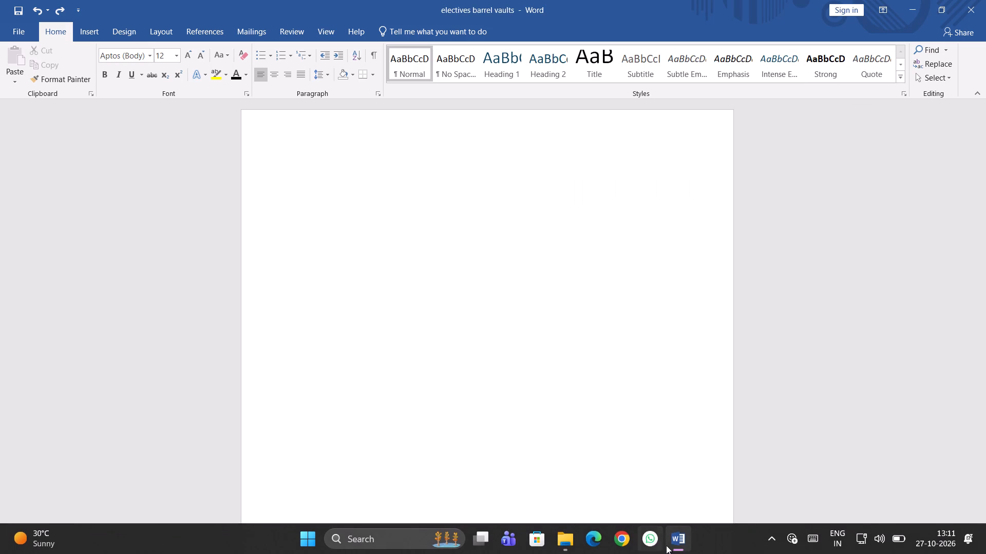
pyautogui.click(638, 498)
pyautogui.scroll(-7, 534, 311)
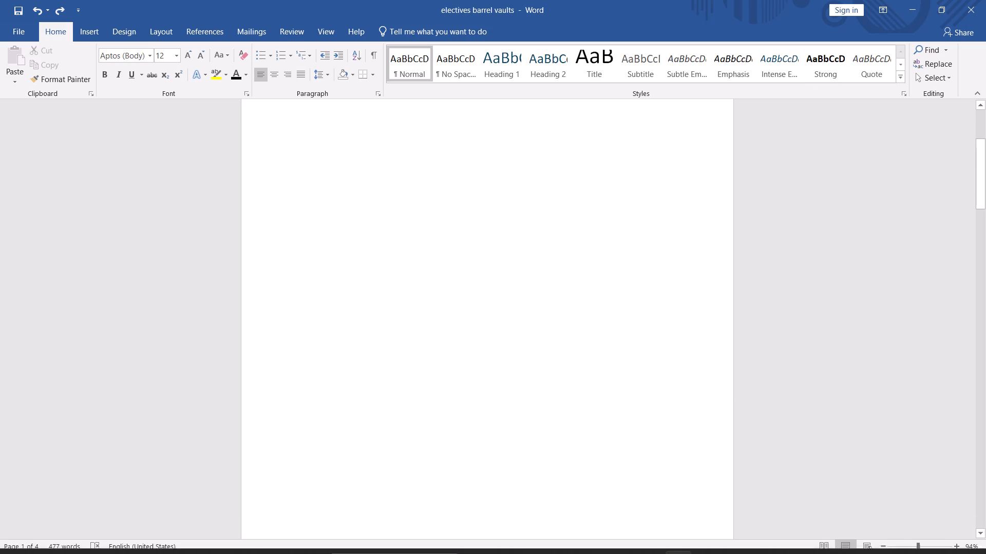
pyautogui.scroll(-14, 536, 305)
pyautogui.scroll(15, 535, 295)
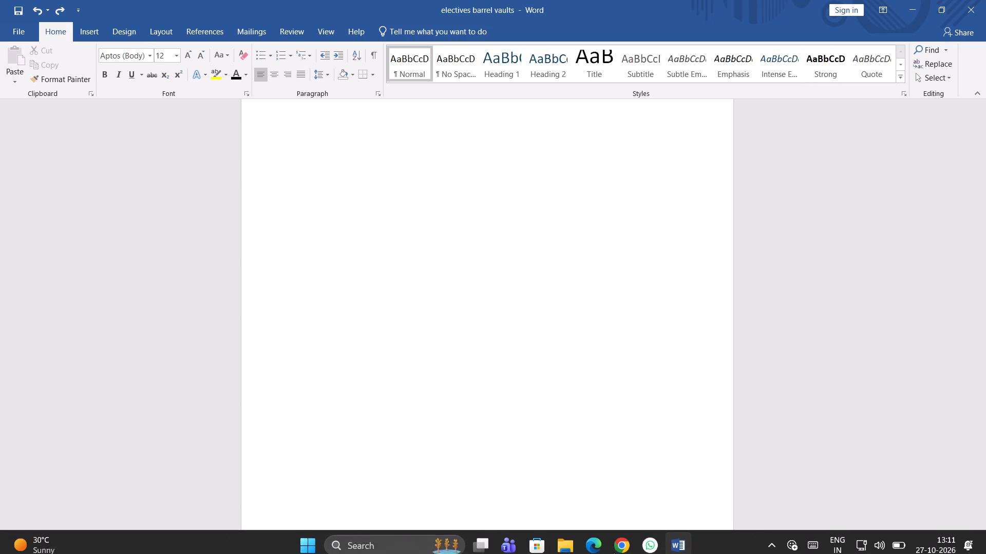
# Open the Barrel_Vault_Roof_Report PDF from the Downloads folder and copy its cover title, BARREL VAULT ROOF.
pyautogui.click(558, 530)
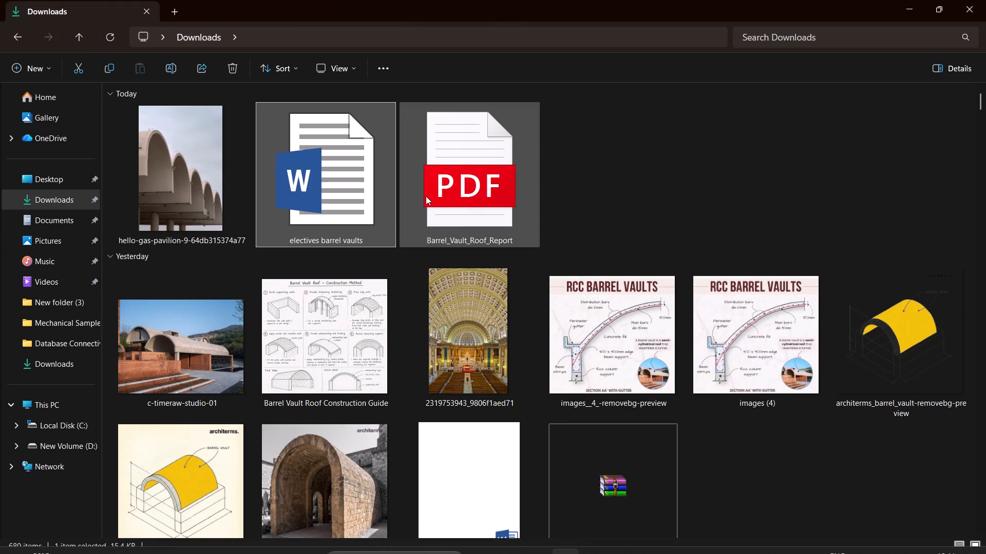
pyautogui.doubleClick(426, 195)
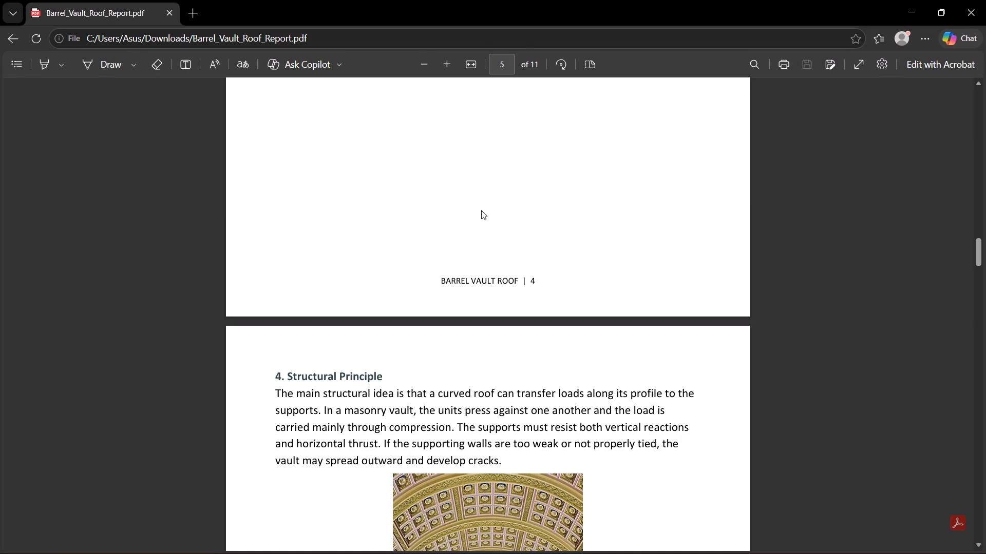
pyautogui.scroll(17, 483, 218)
pyautogui.scroll(17, 495, 220)
pyautogui.scroll(17, 513, 235)
pyautogui.moveTo(397, 149); pyautogui.dragTo(397, 151)
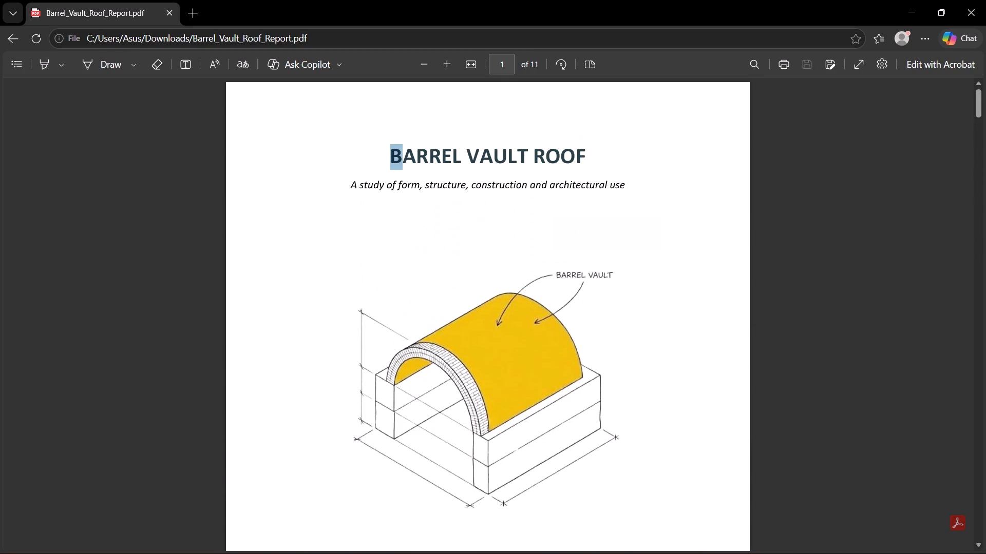
pyautogui.moveTo(397, 151); pyautogui.dragTo(605, 166)
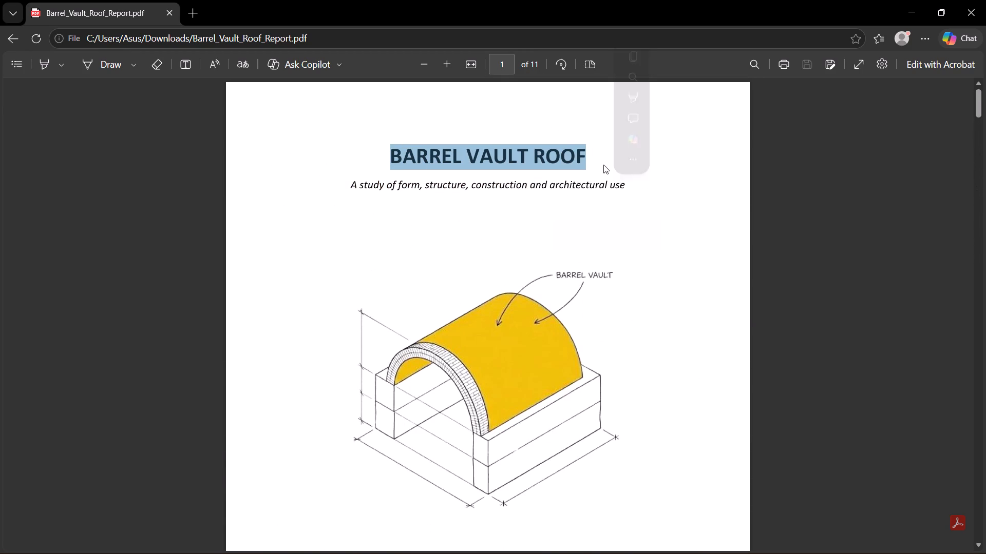
pyautogui.hotkey('ctrl', 'c')
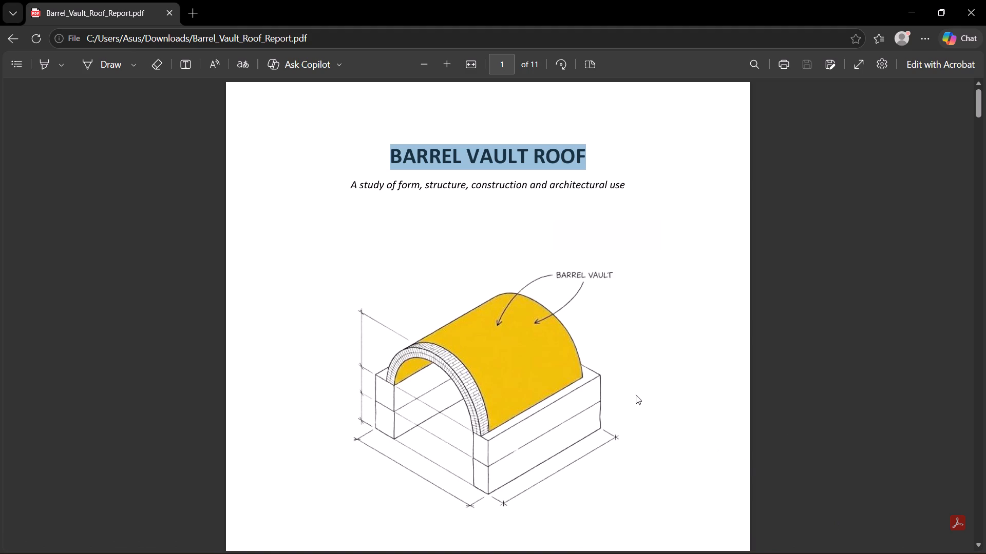
# Switch back to the electives barrel vaults document in Word and paste the copied title at the top of the blank first page.
pyautogui.scroll(-14, 627, 374)
pyautogui.scroll(-7, 640, 380)
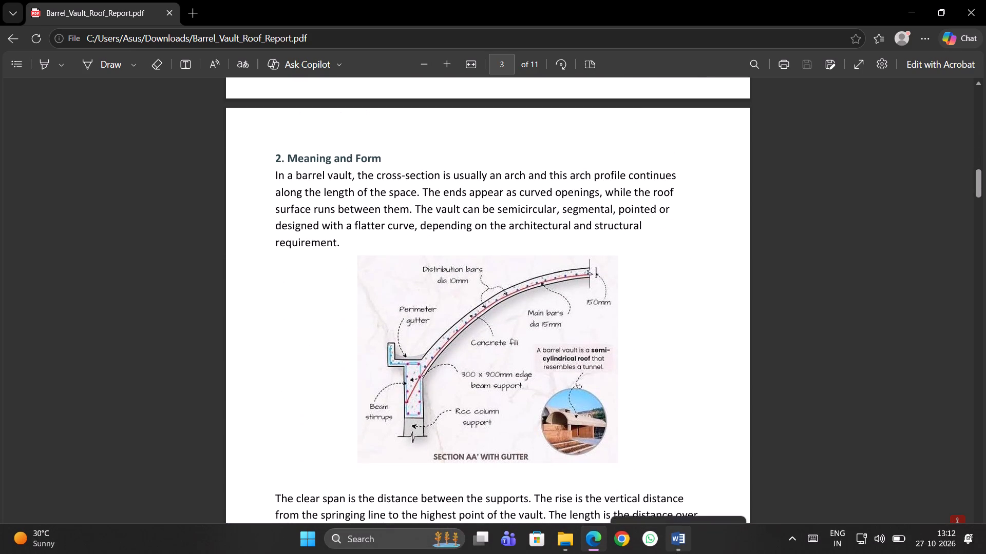
pyautogui.click(676, 553)
pyautogui.scroll(7, 497, 250)
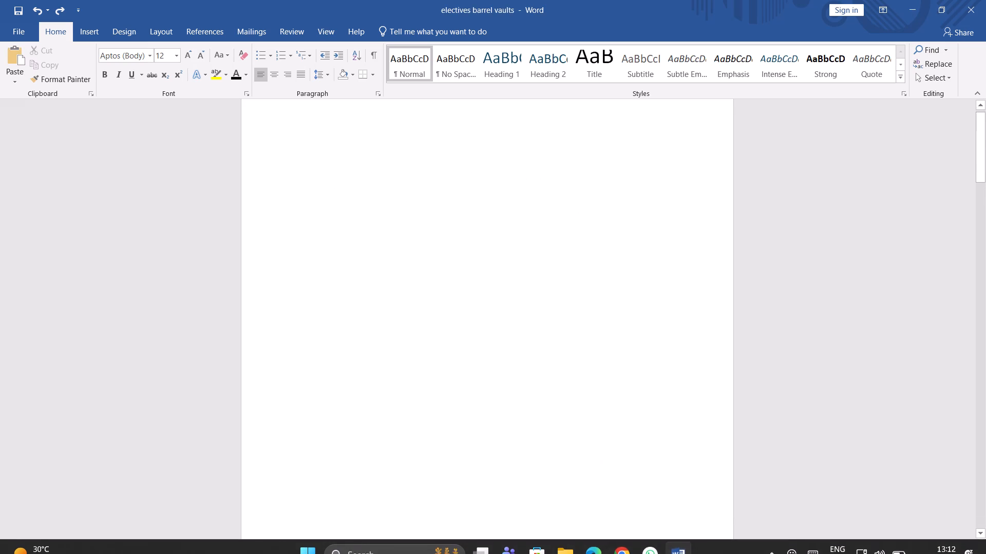
pyautogui.scroll(8, 502, 250)
pyautogui.click(430, 206)
pyautogui.hotkey('ctrl', 'v')
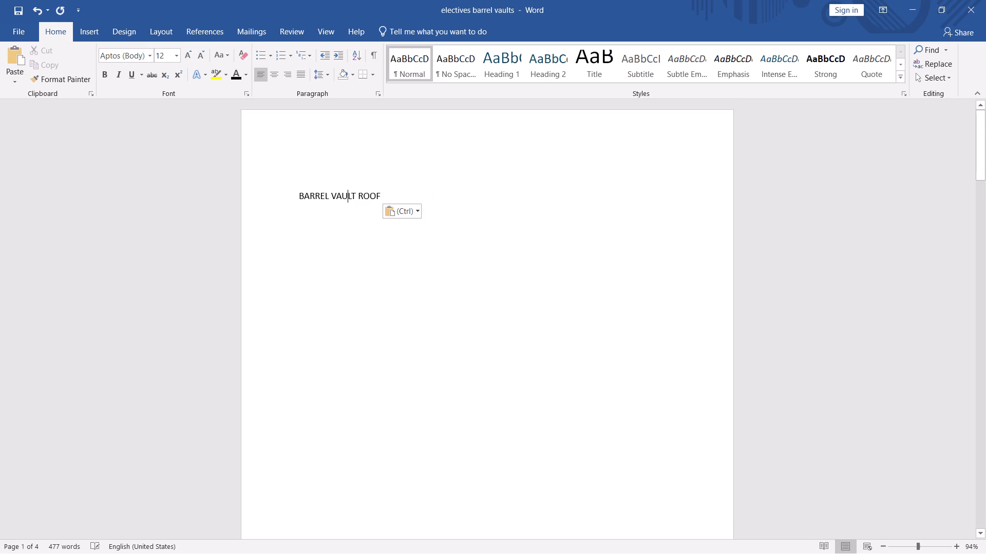
# Set the font size of the BARREL VAULT ROOF title on the first page to 36.
pyautogui.moveTo(408, 194); pyautogui.dragTo(267, 195)
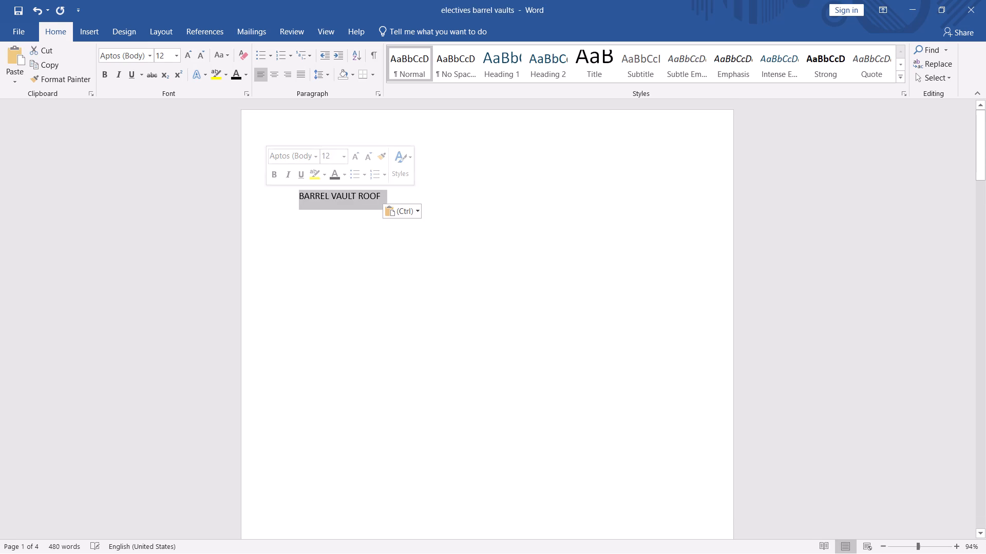
pyautogui.click(174, 52)
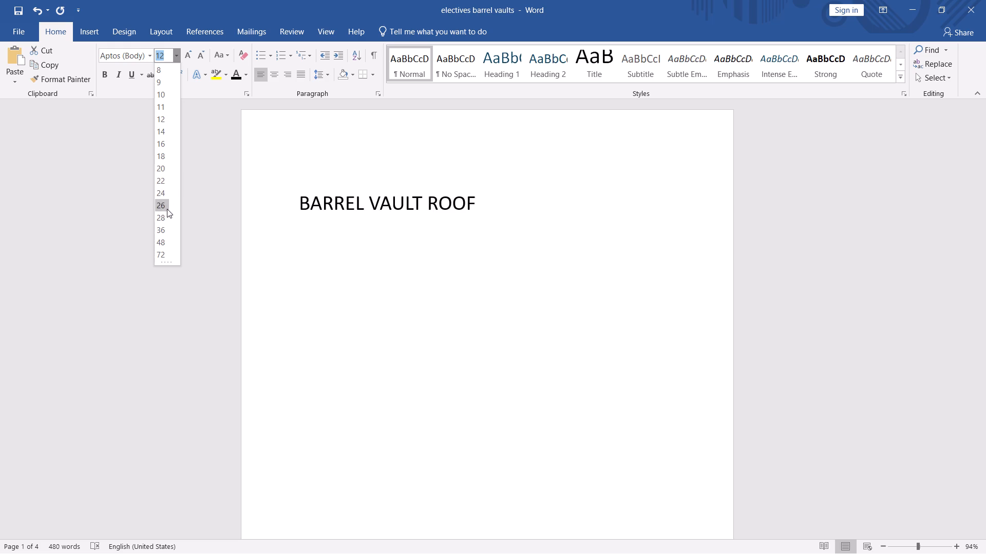
pyautogui.click(166, 229)
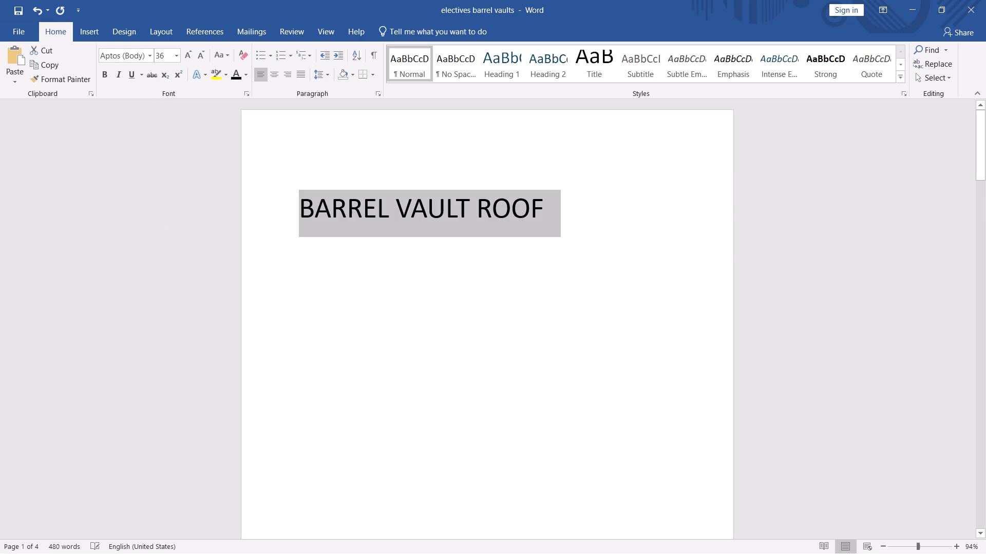
# Move the BARREL VAULT ROOF title towards the middle of its line by adding nine spaces in front of it.
pyautogui.click(283, 209)
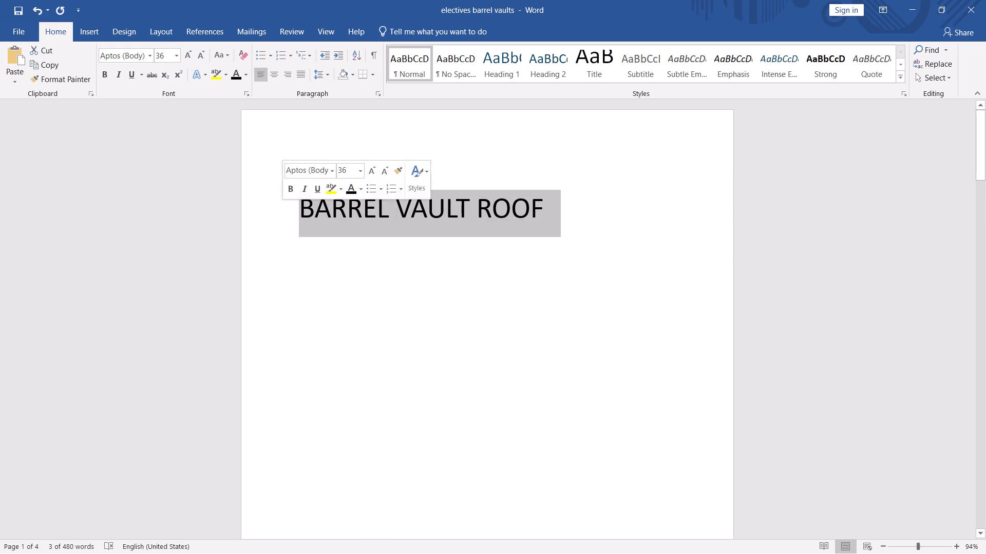
pyautogui.click(294, 217)
pyautogui.press('space')
pyautogui.press('space')
pyautogui.press('space')
pyautogui.press('space')
pyautogui.press('space')
pyautogui.press('space')
pyautogui.press('space')
pyautogui.press('space')
pyautogui.press('space')
pyautogui.press('space')
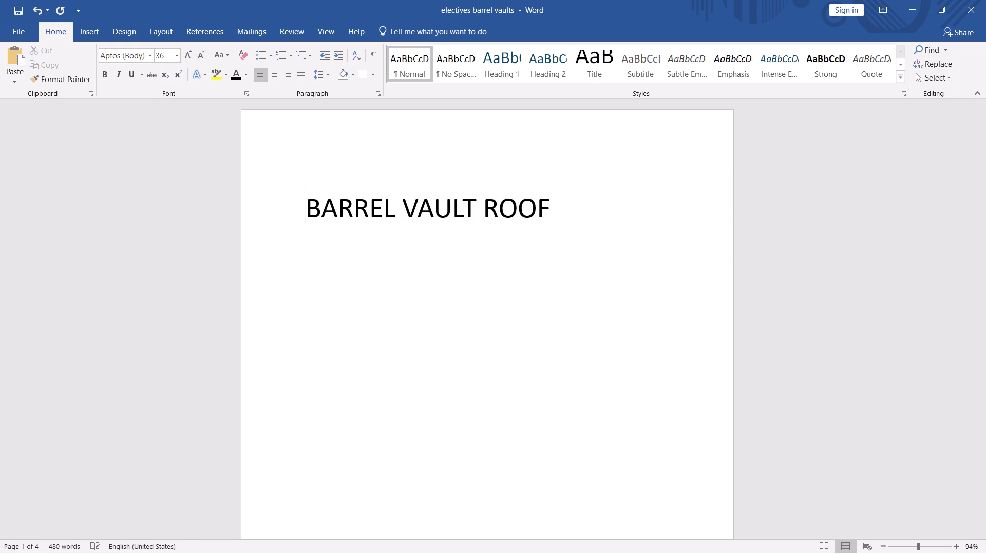
pyautogui.press('BackSpace')
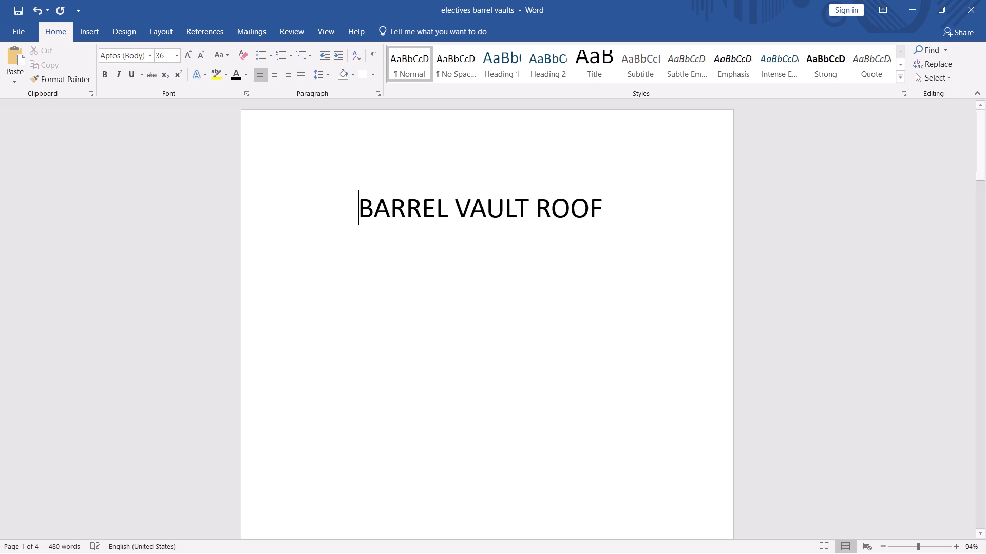
# Insert the picture hello-gas-pavilion-9-64db315374a77 from the Downloads folder on the empty line below the BARREL VAULT ROOF title.
pyautogui.click(532, 277)
pyautogui.click(86, 31)
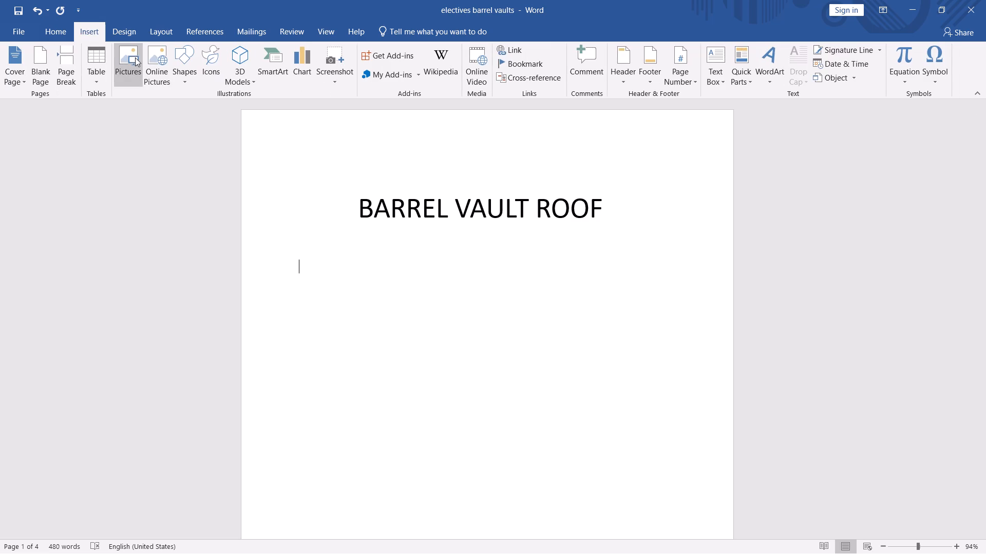
pyautogui.click(135, 57)
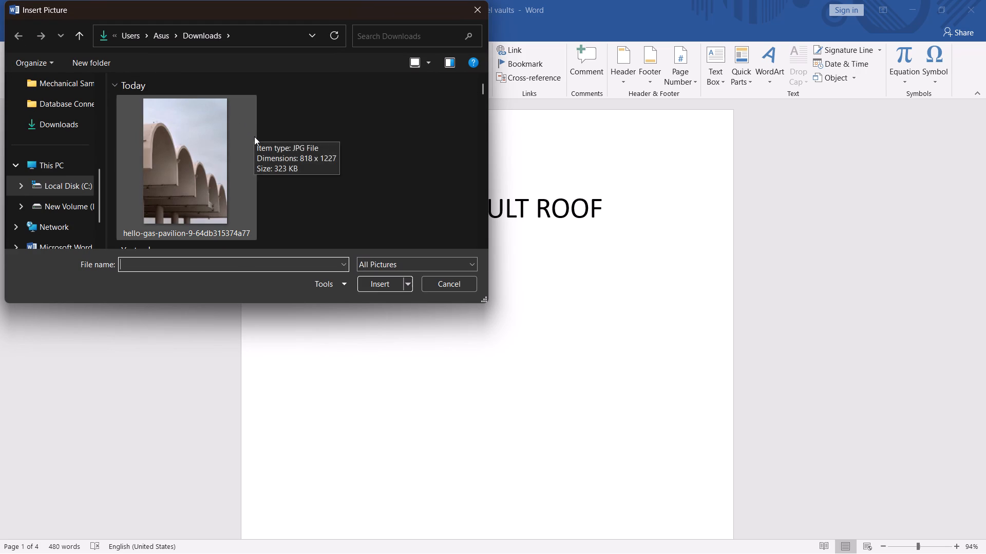
pyautogui.click(177, 120)
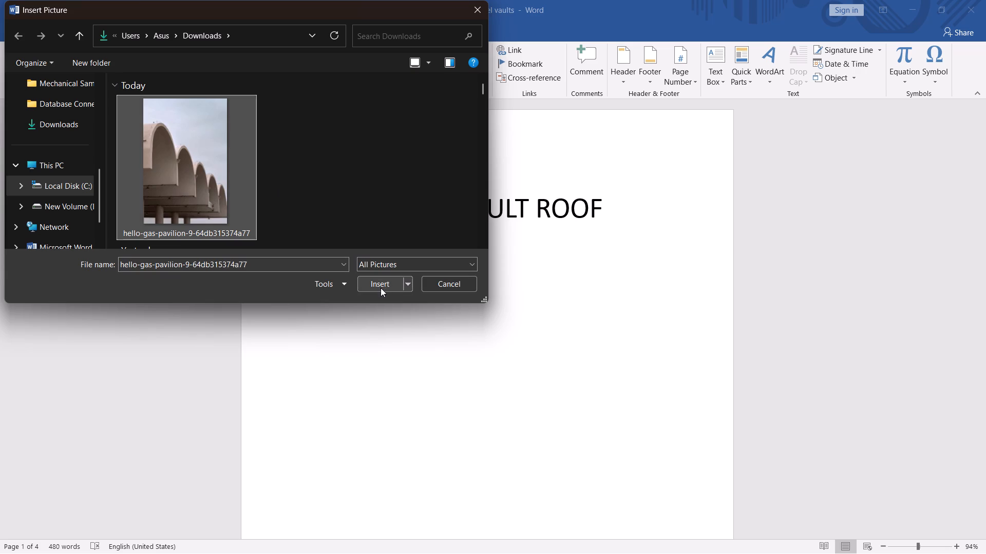
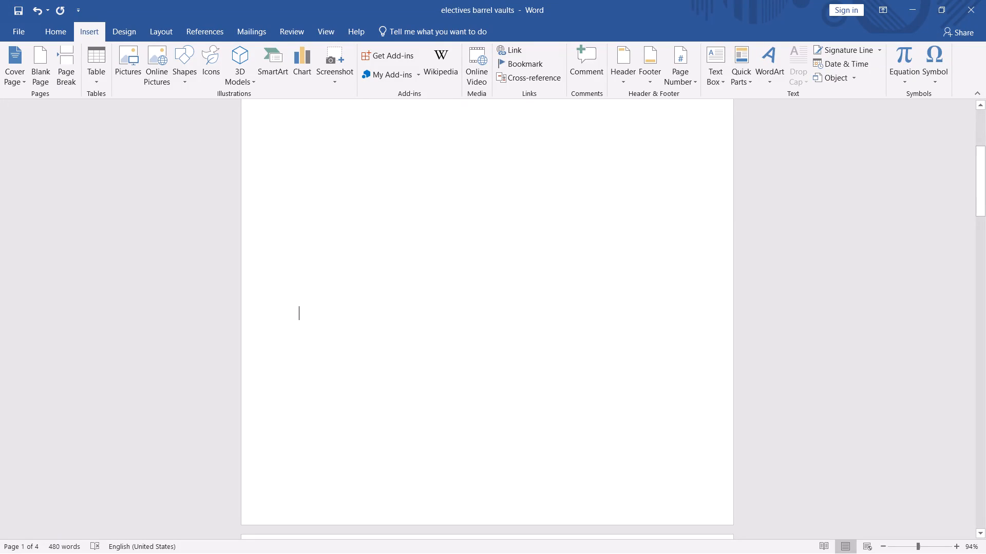
# Add a "Name :" line with the student's name below the picture area on the cover page and start a new line.
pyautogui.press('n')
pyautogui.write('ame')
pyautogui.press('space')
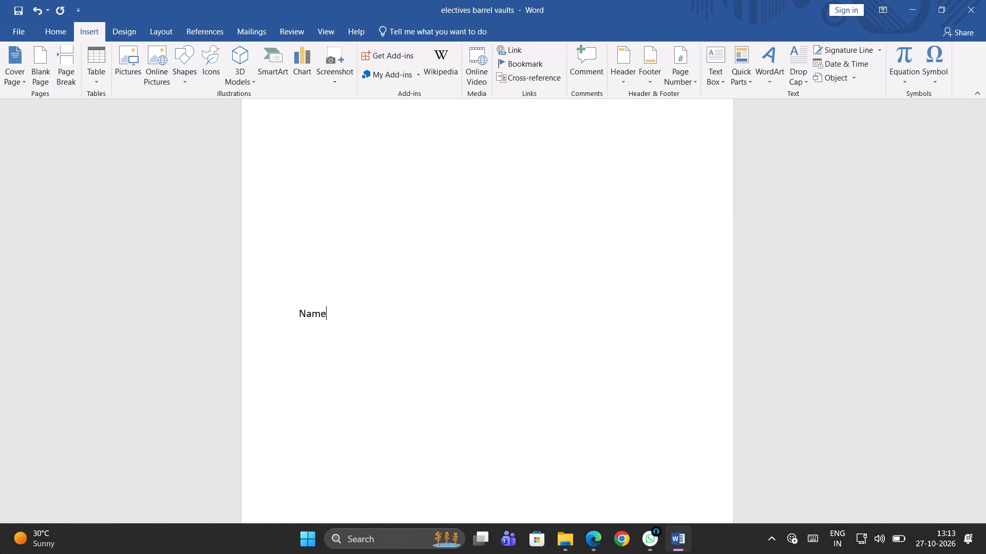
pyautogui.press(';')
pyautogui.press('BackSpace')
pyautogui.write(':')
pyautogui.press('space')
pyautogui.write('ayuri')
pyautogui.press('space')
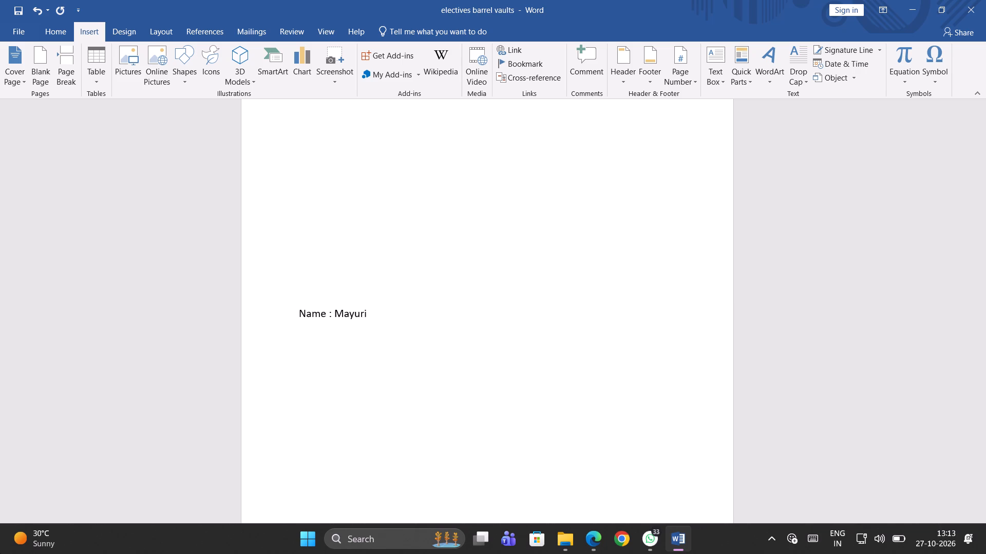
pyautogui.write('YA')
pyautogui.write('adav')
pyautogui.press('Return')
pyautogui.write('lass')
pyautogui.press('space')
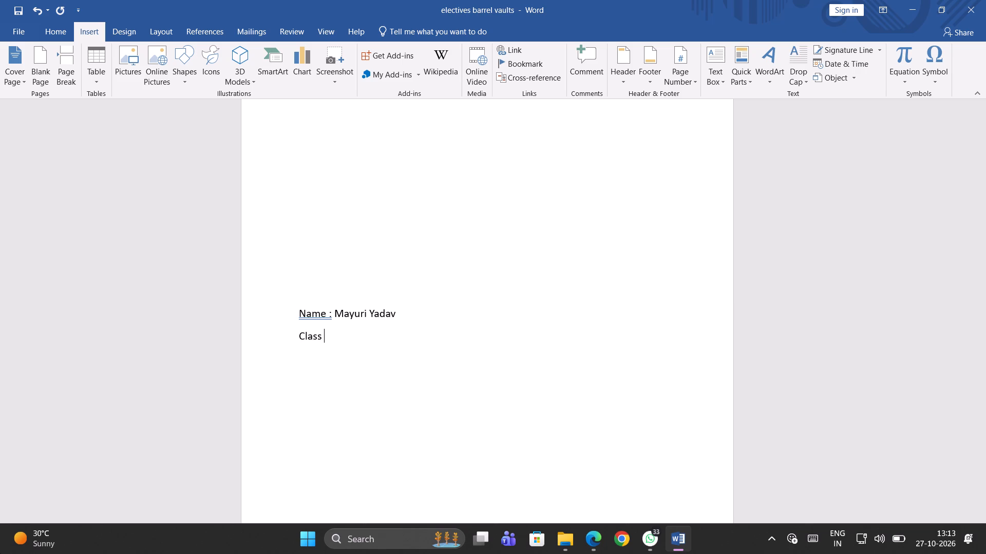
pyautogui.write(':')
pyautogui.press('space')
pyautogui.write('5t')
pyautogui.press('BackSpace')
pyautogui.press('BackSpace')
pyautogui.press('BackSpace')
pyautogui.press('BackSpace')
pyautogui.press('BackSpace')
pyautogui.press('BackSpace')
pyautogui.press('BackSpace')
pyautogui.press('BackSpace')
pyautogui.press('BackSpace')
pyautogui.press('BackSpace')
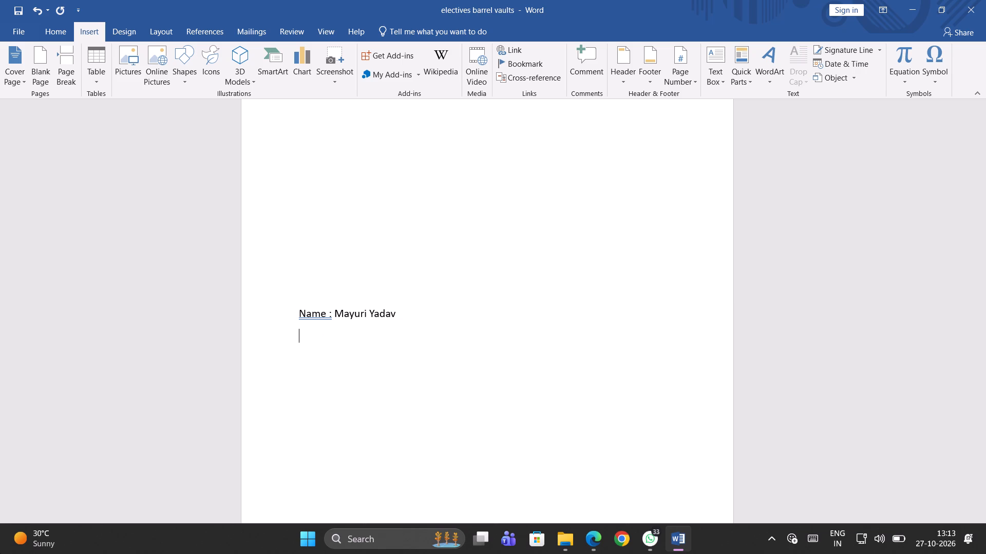
# Add the line "Sem : 5th" directly under the Name line on the cover page.
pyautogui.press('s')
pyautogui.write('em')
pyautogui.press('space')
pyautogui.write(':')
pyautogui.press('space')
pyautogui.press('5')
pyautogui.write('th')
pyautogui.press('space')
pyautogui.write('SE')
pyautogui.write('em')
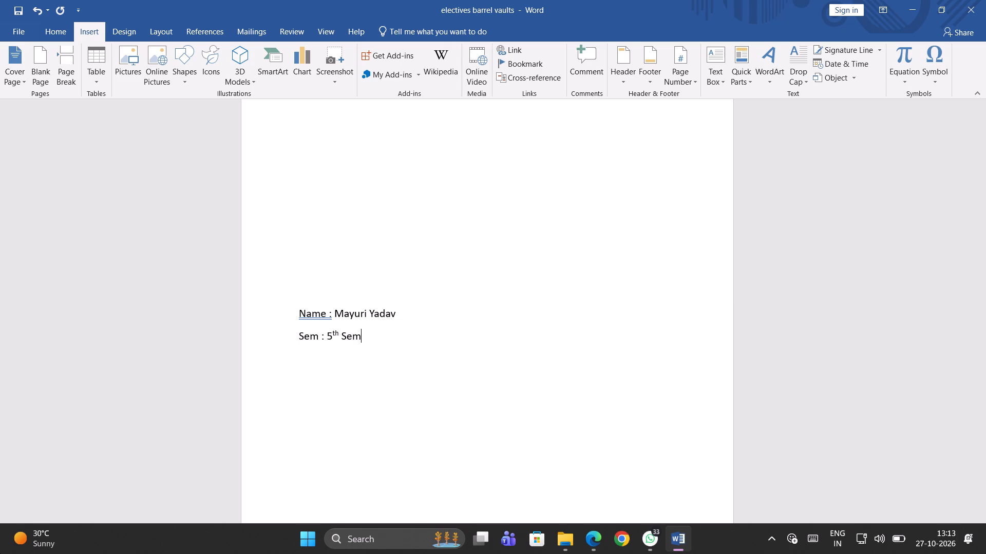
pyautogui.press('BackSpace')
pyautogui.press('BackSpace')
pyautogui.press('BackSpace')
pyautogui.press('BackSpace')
# Add a "Reg no :" line with the student's registration number under the Sem line.
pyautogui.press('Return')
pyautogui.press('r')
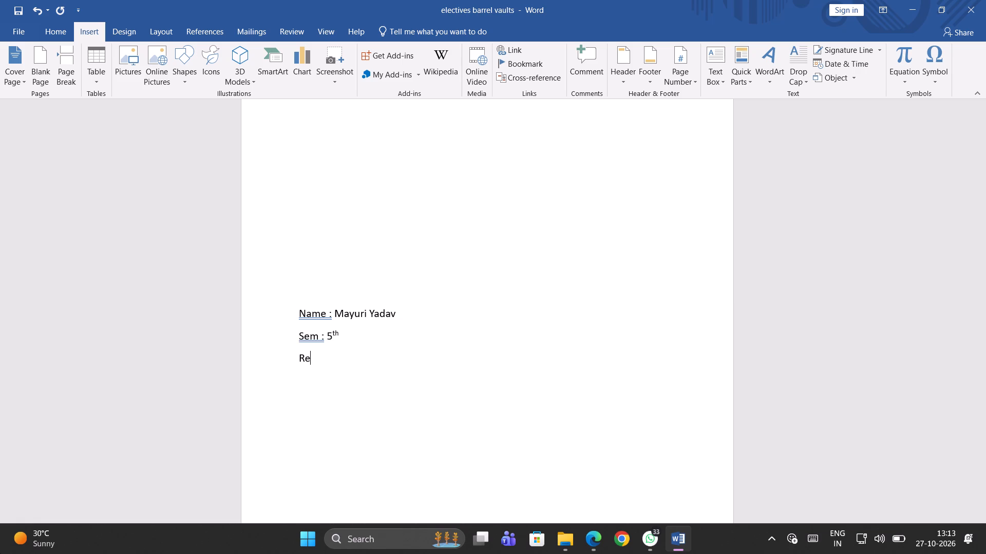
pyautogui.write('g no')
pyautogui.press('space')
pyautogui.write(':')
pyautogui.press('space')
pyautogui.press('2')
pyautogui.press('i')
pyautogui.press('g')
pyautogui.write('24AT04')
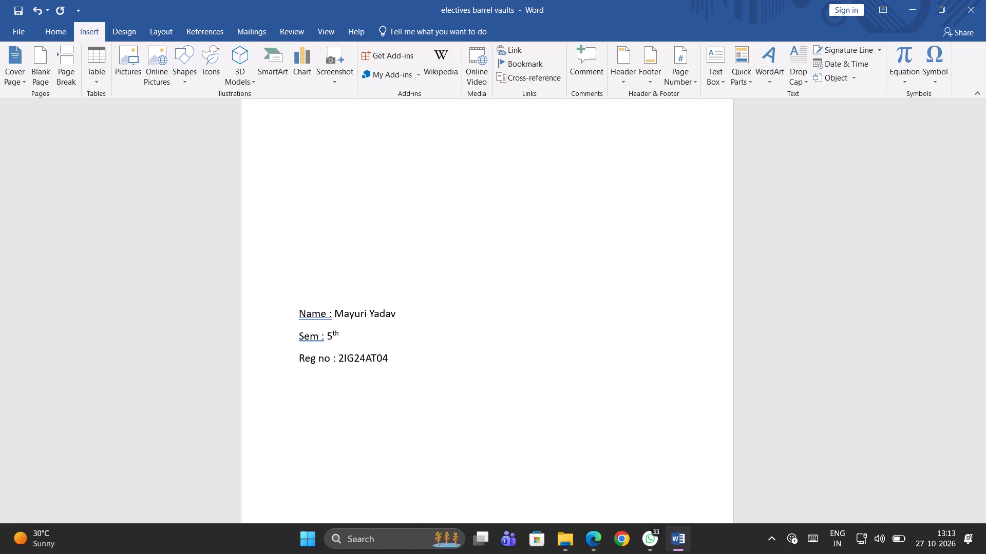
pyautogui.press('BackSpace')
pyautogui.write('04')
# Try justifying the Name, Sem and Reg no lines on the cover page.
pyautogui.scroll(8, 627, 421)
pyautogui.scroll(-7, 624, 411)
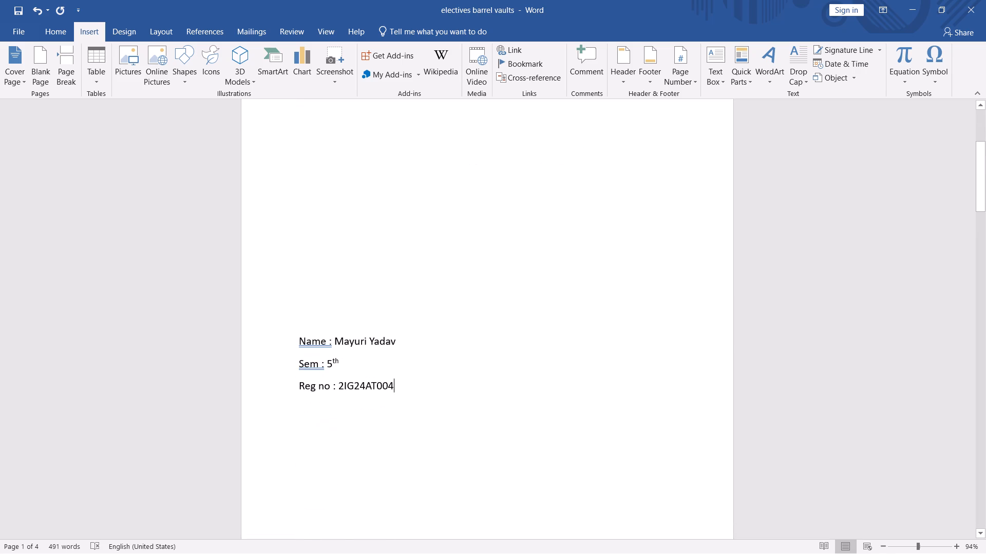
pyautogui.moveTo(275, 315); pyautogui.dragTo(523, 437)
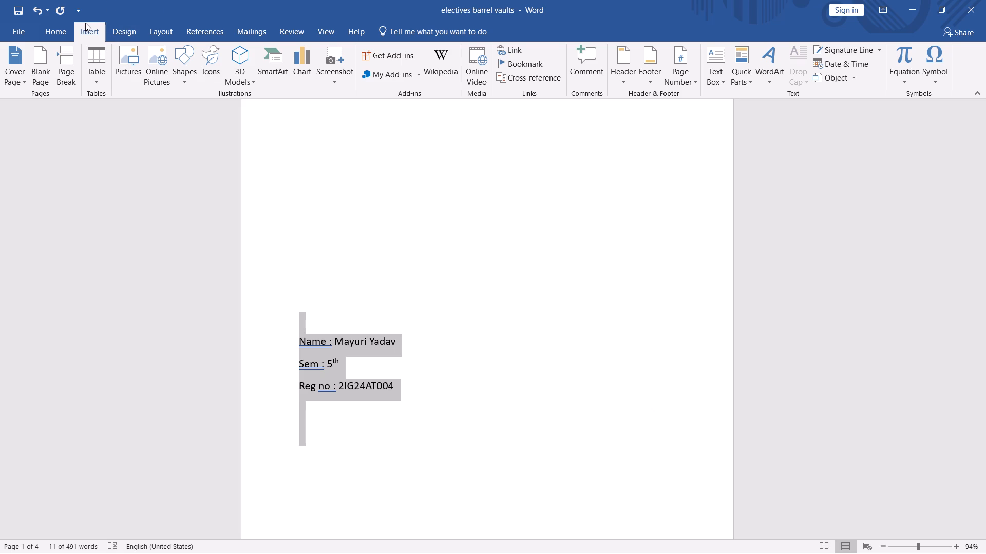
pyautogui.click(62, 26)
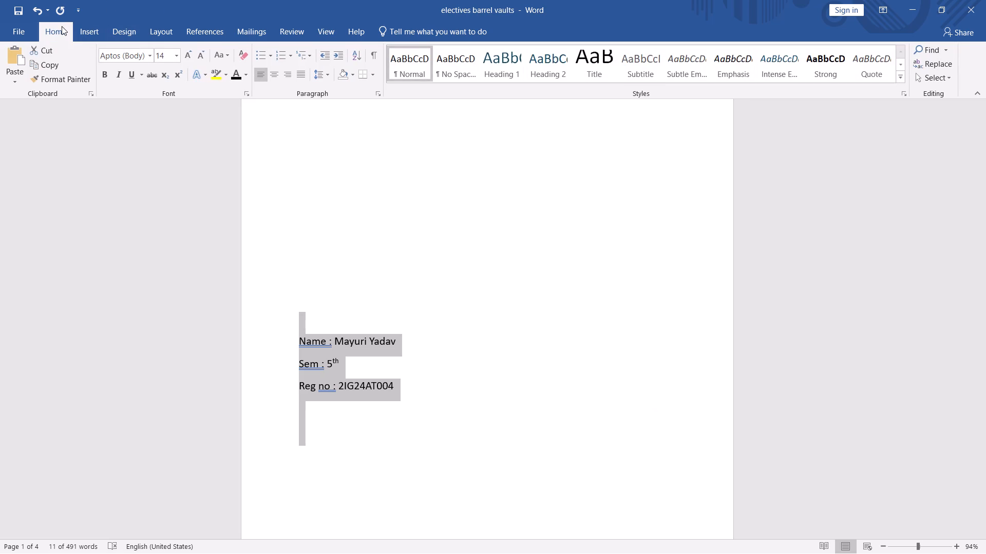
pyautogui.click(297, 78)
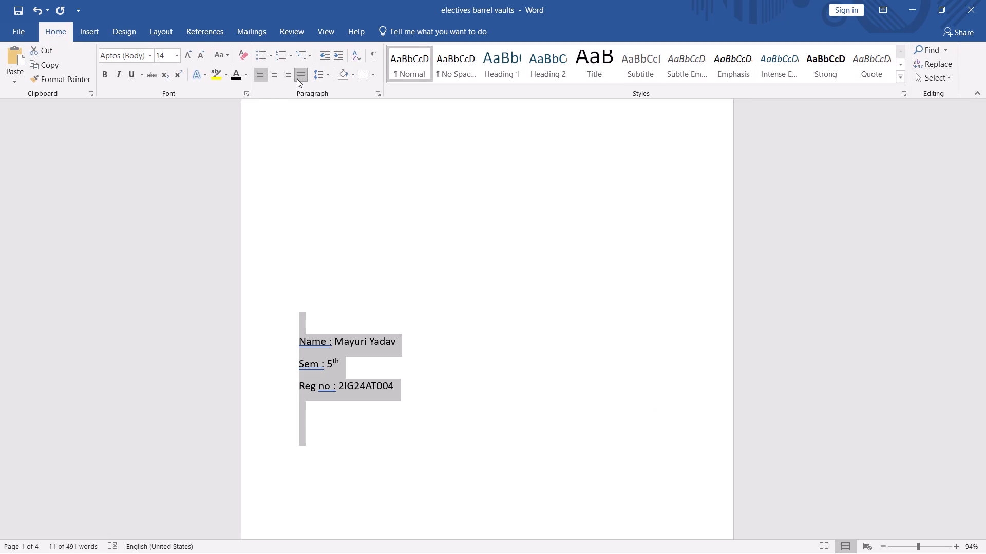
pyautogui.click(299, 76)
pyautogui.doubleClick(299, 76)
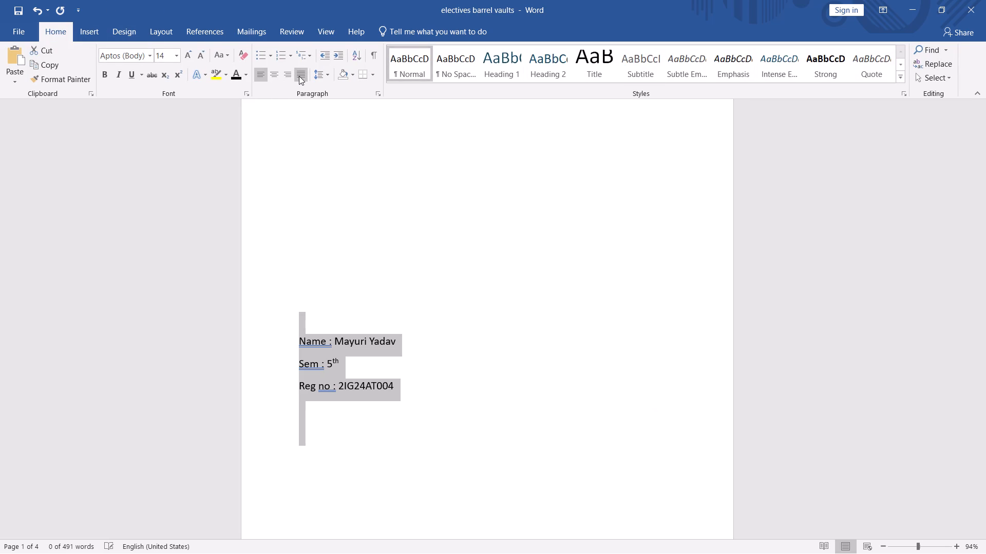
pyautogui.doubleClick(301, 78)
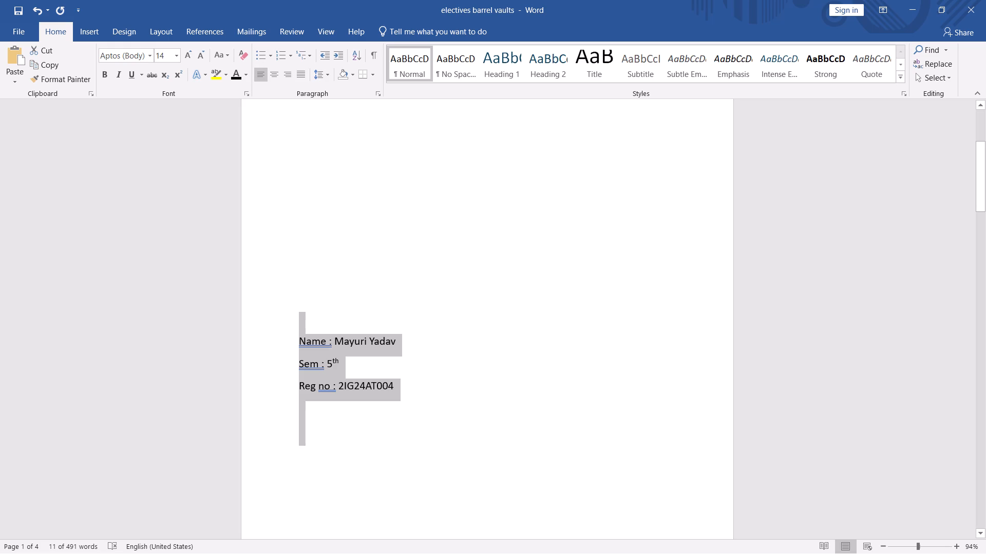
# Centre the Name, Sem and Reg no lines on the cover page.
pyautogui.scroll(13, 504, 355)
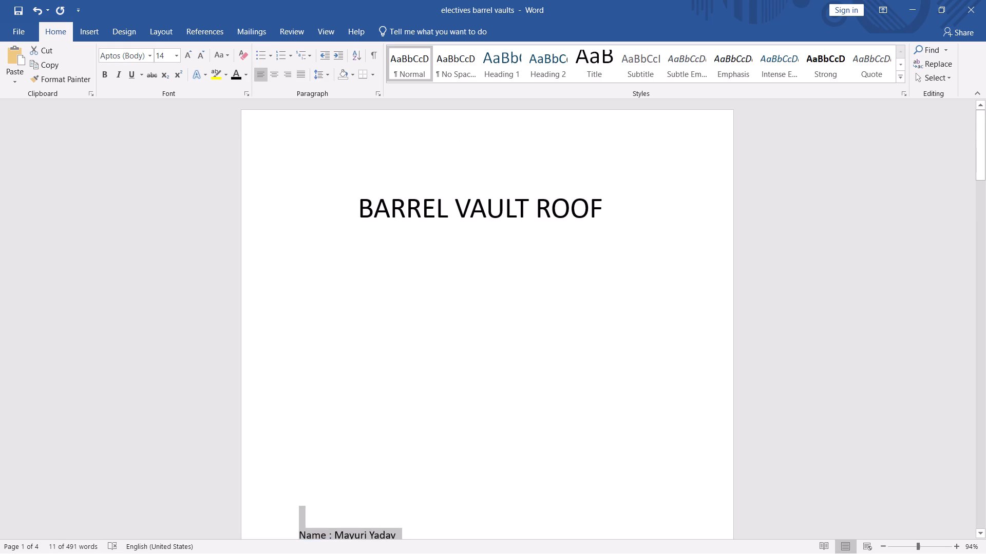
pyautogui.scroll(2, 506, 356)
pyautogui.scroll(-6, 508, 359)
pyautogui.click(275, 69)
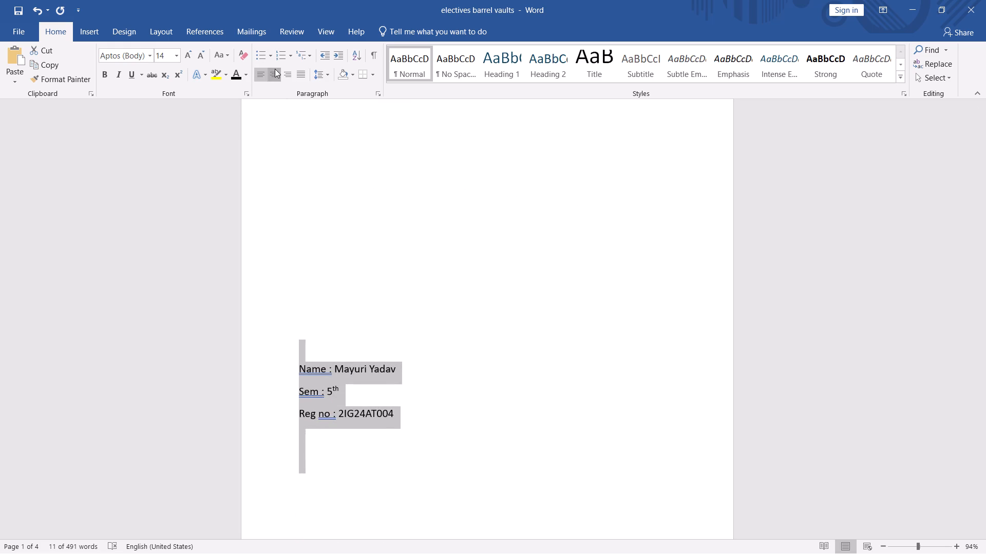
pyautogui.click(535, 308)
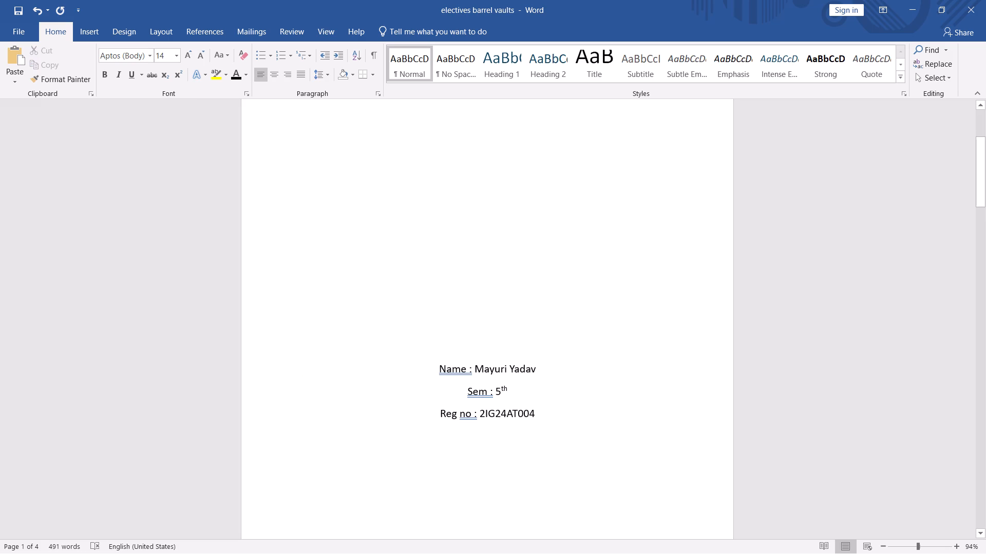
# Change the alignment of the Name, Sem and Reg no lines and the blank lines around them to justified.
pyautogui.moveTo(409, 353); pyautogui.dragTo(612, 482)
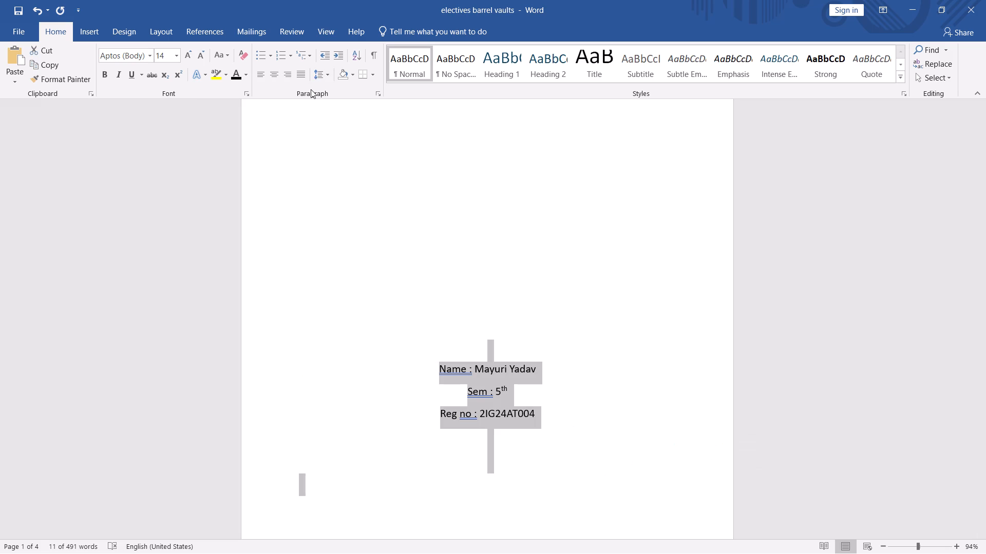
pyautogui.click(297, 72)
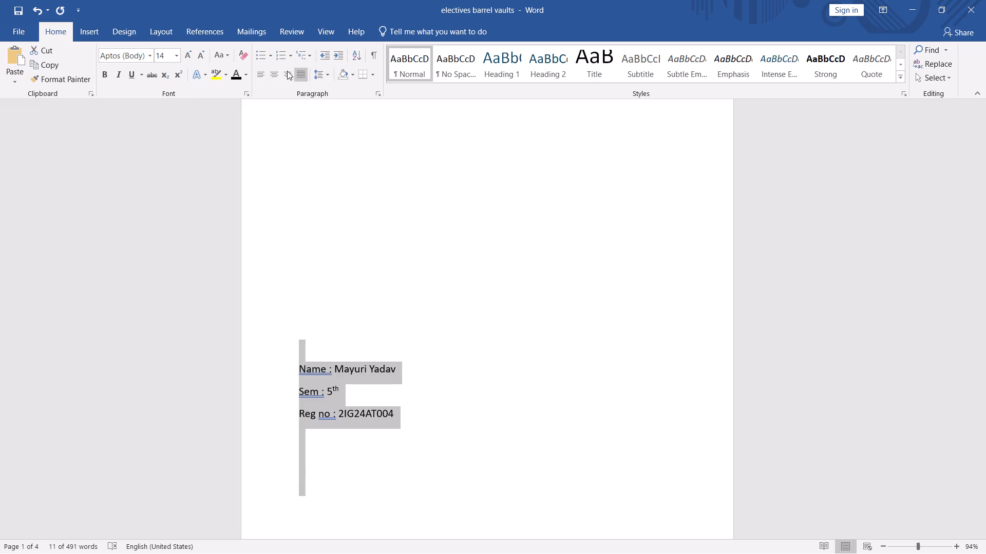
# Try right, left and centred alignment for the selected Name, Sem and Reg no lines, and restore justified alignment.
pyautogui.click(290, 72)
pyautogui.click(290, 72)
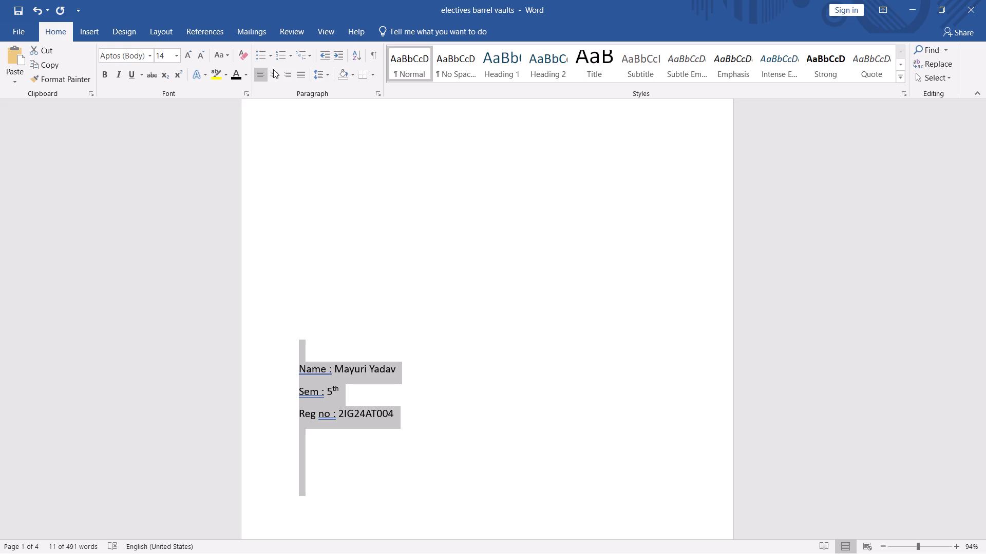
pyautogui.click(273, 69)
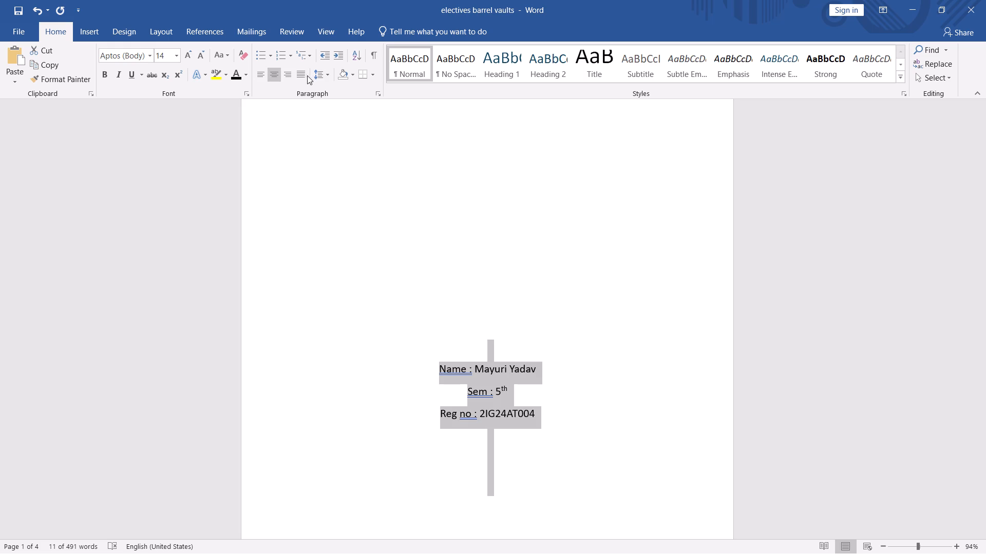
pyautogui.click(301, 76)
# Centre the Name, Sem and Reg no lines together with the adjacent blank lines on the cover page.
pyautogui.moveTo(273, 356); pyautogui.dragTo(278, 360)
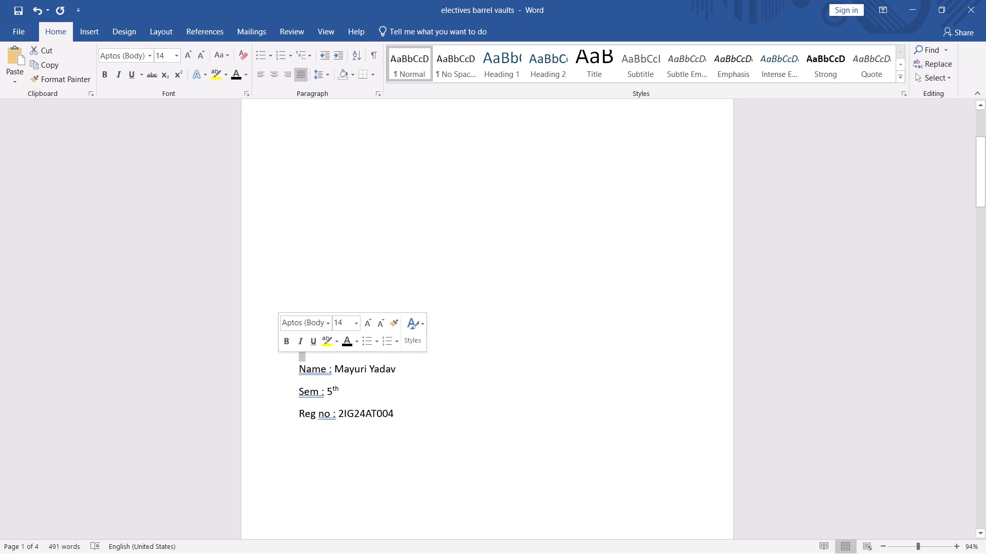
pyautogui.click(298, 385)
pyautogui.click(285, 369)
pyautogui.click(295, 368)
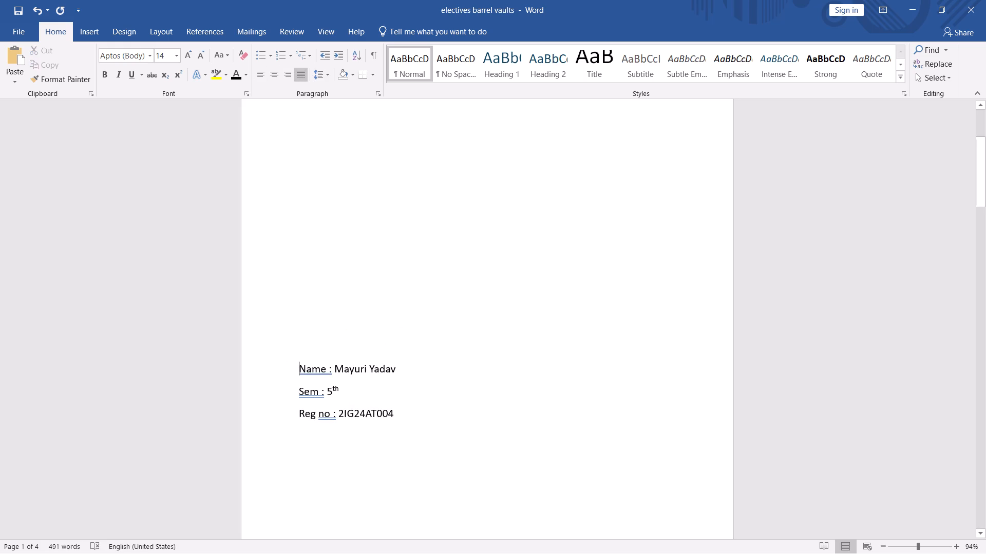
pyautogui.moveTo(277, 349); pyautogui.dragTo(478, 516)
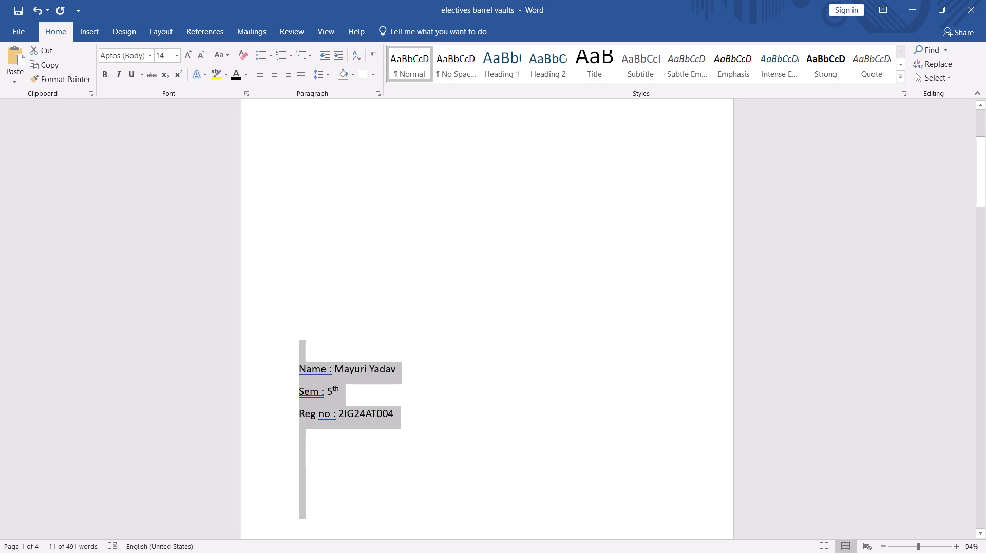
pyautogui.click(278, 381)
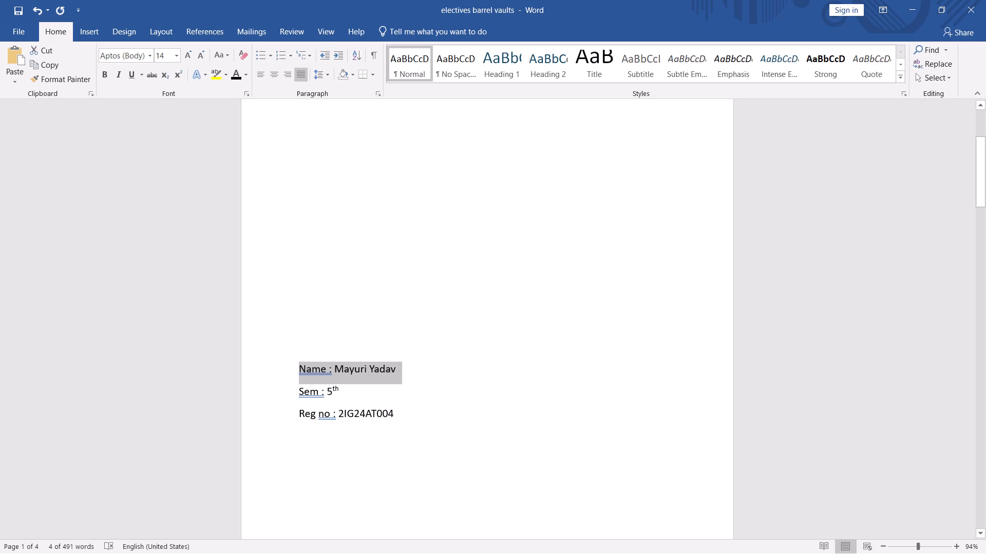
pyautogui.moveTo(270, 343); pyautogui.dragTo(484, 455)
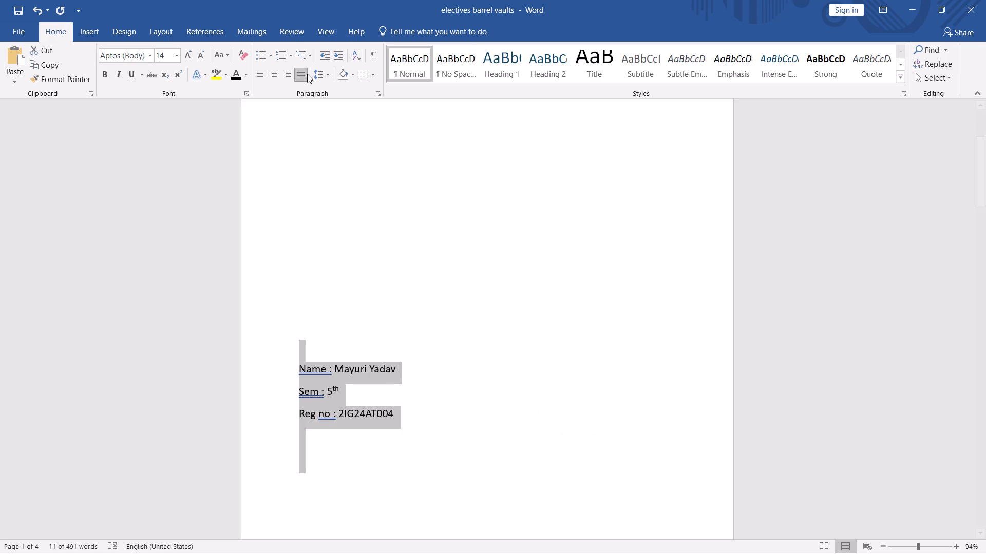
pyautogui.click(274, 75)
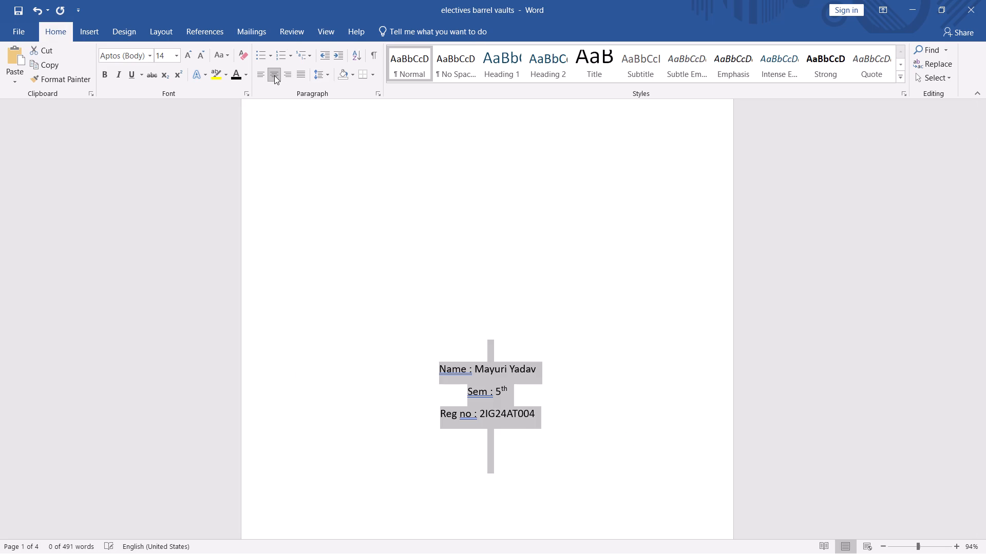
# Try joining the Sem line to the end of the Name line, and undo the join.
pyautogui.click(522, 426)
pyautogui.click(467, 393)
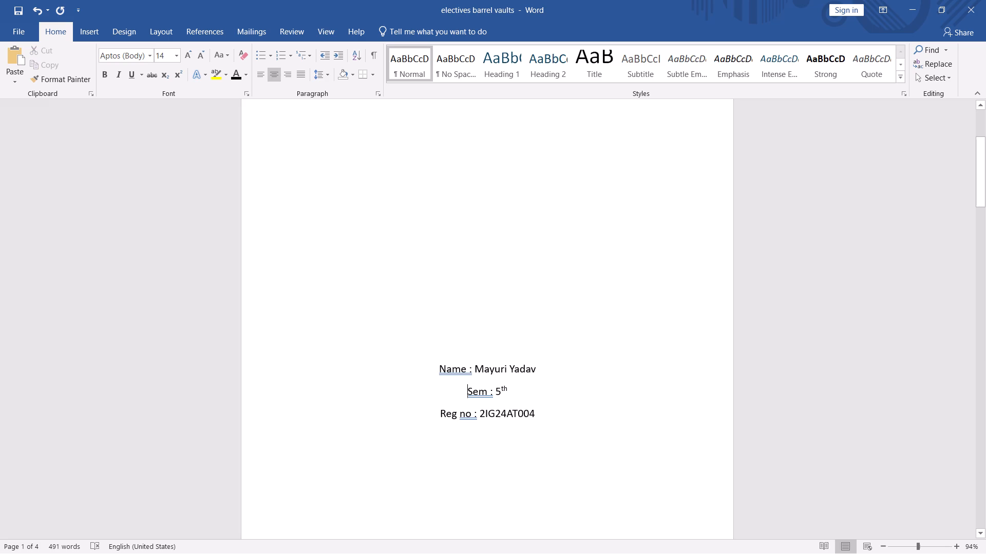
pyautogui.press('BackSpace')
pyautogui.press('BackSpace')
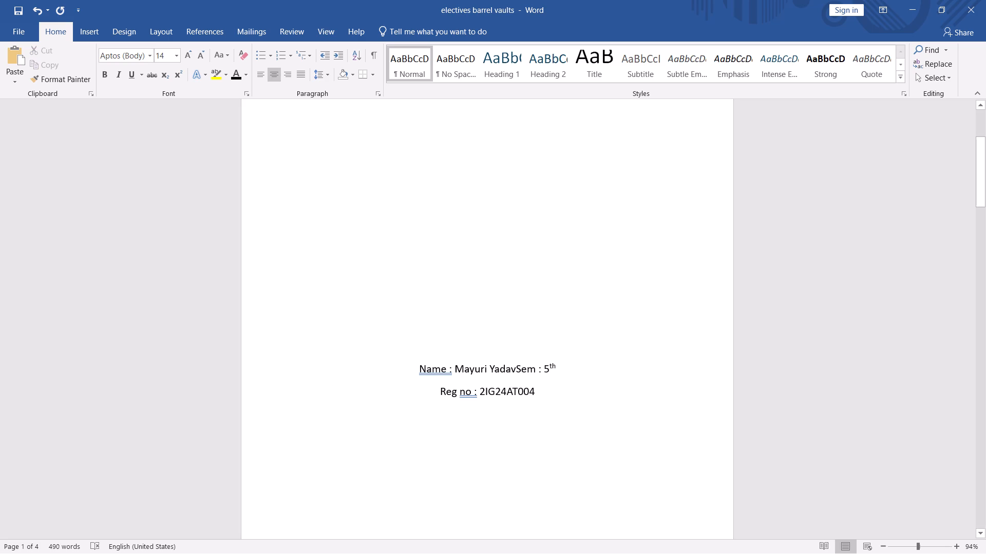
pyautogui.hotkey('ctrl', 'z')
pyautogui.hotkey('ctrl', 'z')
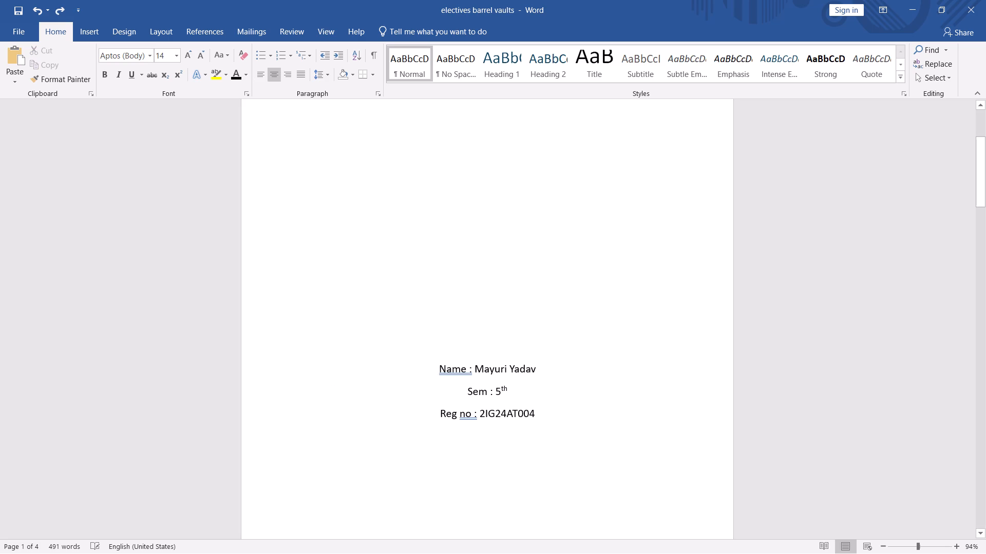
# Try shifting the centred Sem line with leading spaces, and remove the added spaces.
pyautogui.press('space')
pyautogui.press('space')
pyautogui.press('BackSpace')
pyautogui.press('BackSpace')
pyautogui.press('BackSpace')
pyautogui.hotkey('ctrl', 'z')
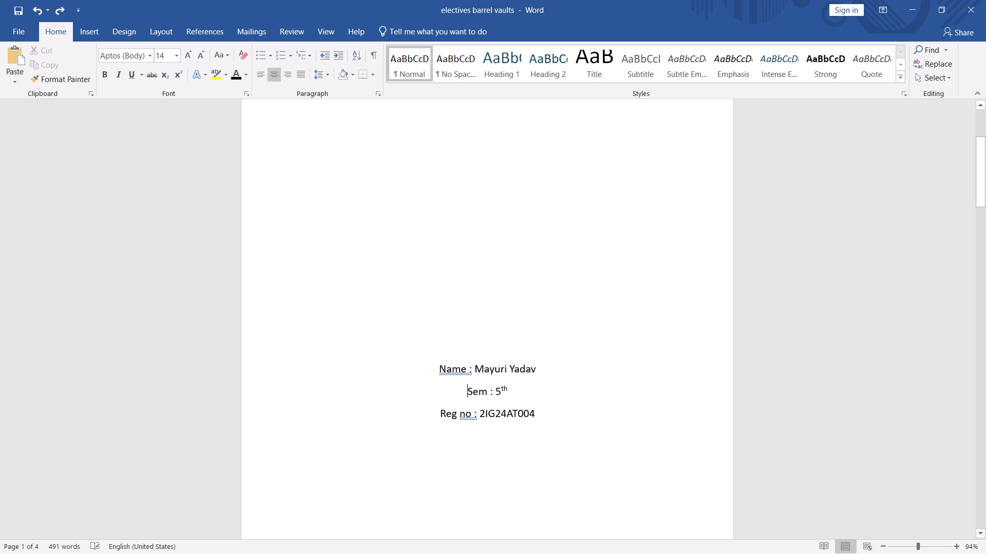
# Try right, centred and left alignment for the Name, Sem and Reg no lines, and settle on justified alignment.
pyautogui.moveTo(437, 365); pyautogui.dragTo(600, 481)
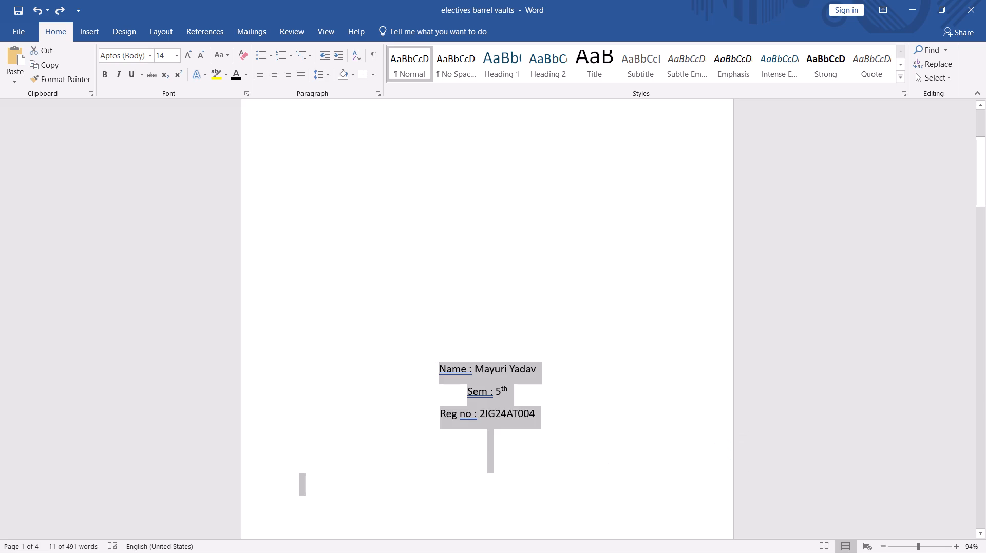
pyautogui.click(286, 78)
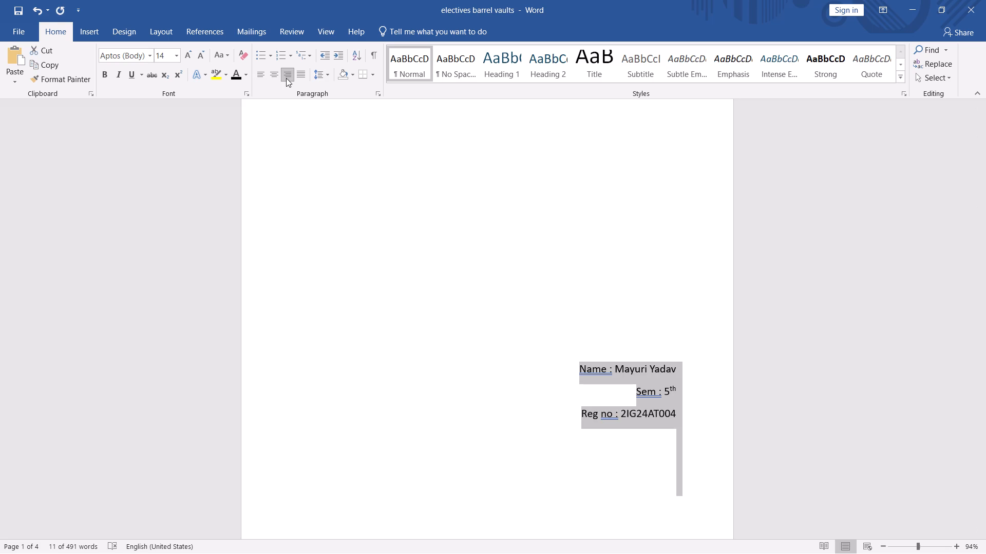
pyautogui.click(278, 73)
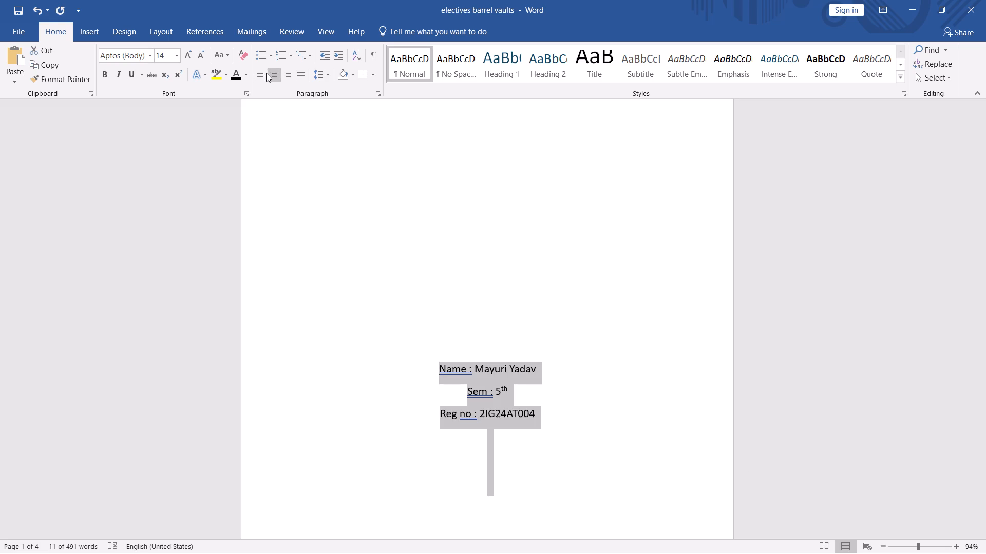
pyautogui.click(266, 73)
pyautogui.click(283, 76)
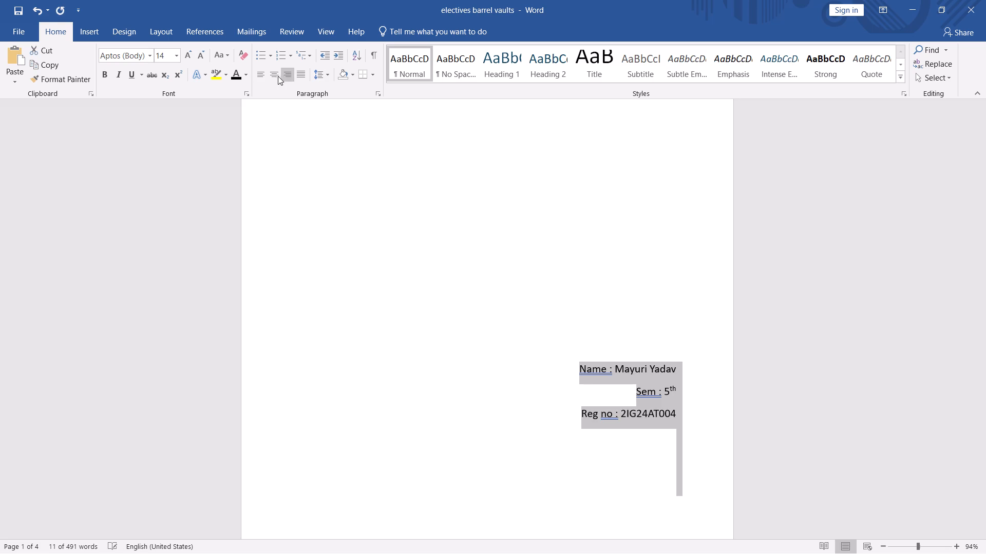
pyautogui.click(275, 75)
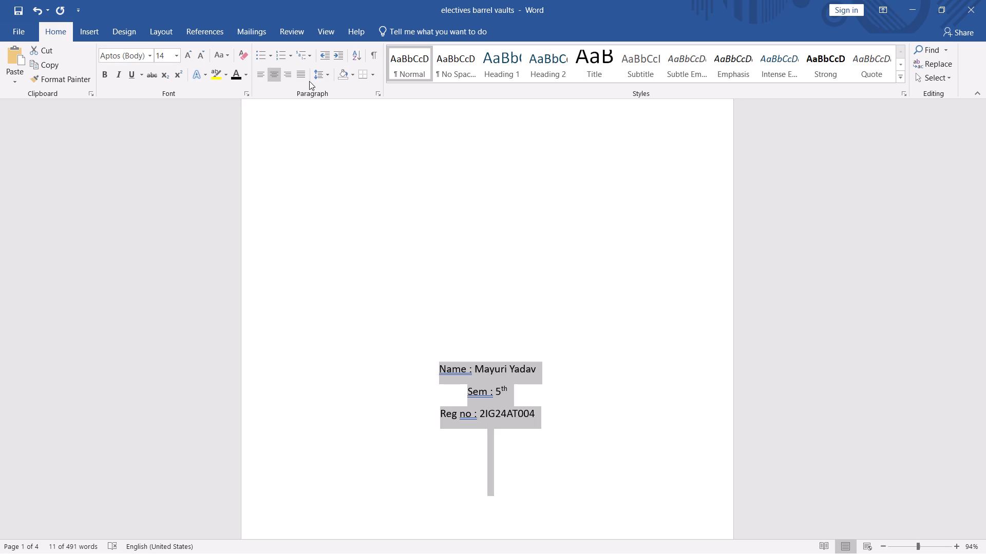
pyautogui.click(325, 74)
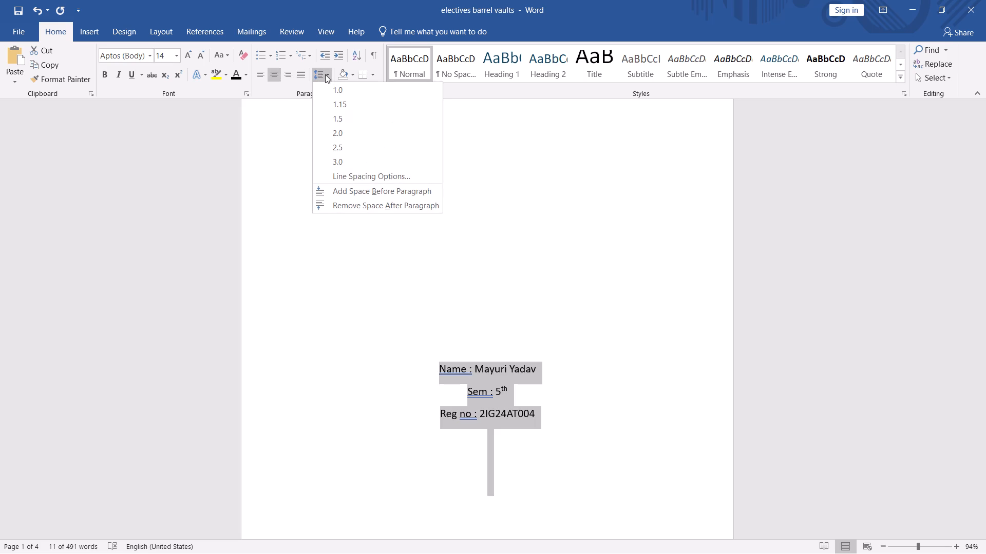
pyautogui.click(301, 72)
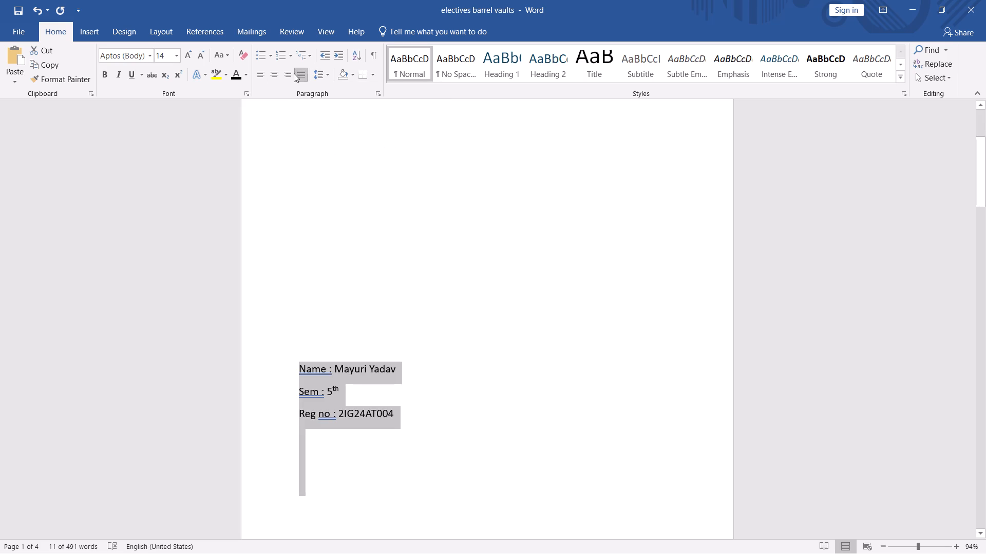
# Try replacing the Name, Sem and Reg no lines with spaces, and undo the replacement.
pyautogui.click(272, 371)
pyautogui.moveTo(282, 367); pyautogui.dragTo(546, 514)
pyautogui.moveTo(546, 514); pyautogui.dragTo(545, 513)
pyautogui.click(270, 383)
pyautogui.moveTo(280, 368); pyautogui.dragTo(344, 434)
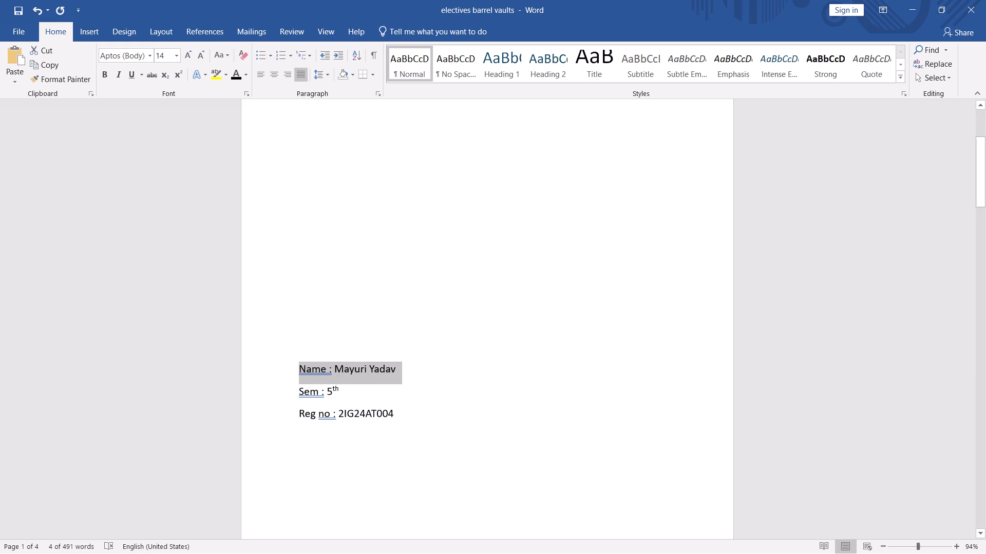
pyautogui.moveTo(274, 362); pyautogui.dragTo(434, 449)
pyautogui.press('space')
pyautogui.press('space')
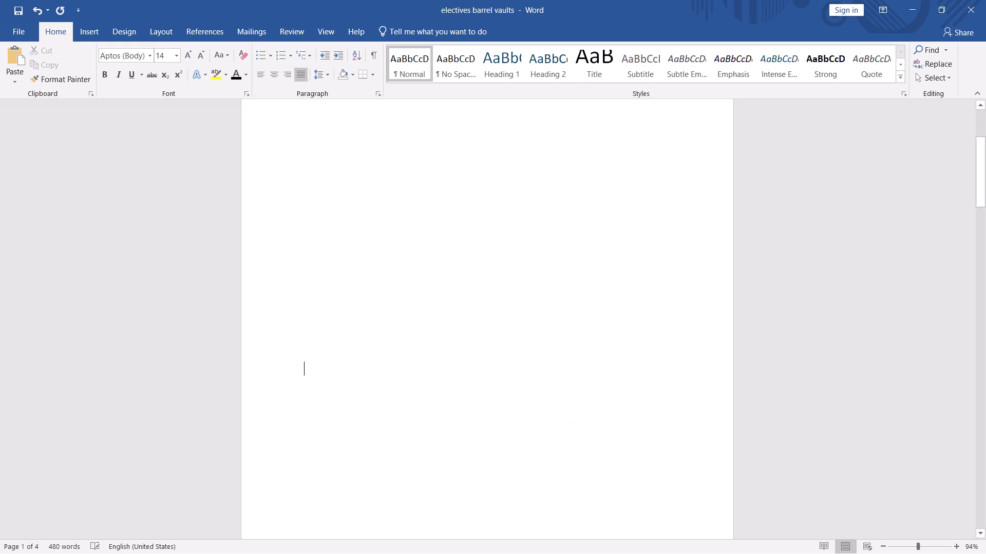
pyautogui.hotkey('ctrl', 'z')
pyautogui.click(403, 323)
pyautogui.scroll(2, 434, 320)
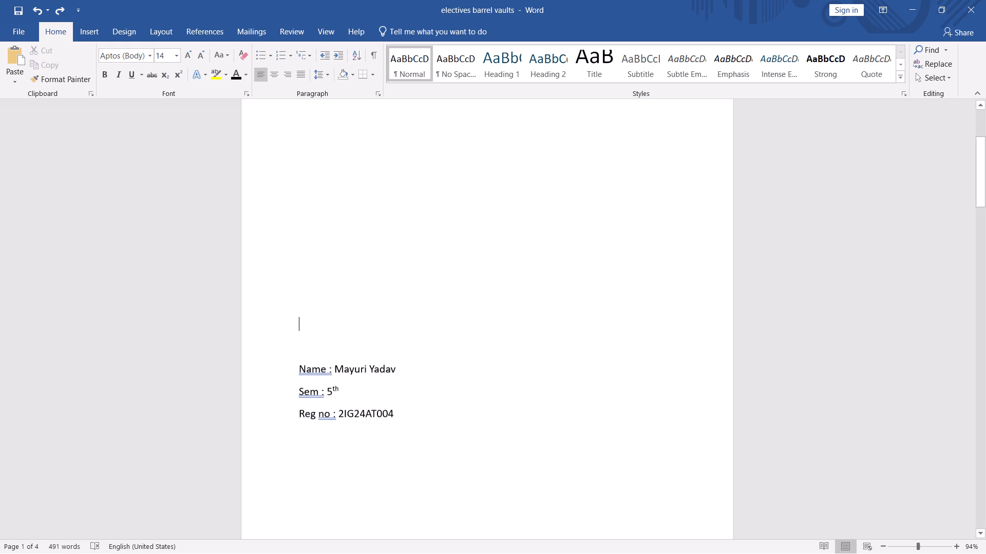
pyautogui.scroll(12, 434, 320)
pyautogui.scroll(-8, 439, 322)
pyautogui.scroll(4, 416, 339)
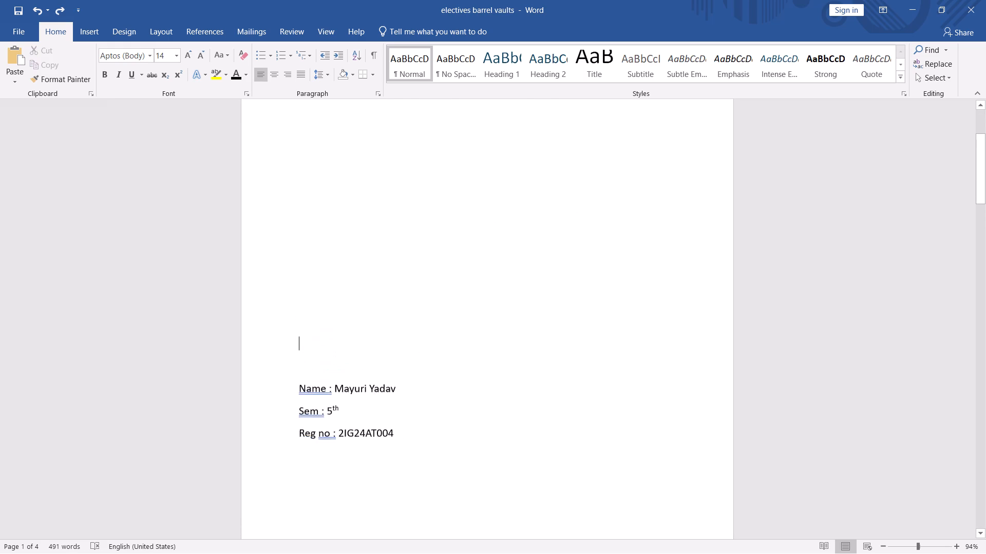
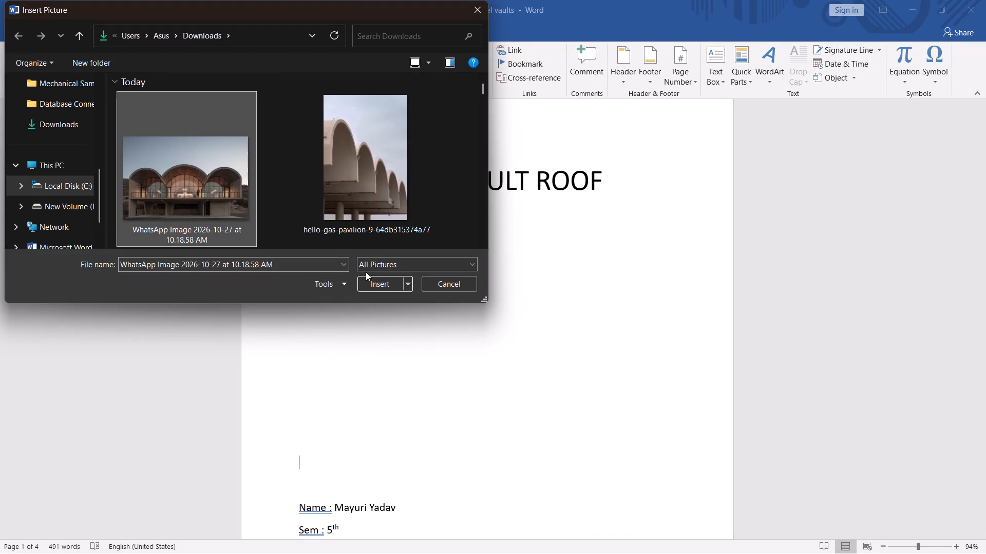
# Insert the selected picture of the triple-vaulted pavilion into the blank area above the Name line.
pyautogui.click(382, 285)
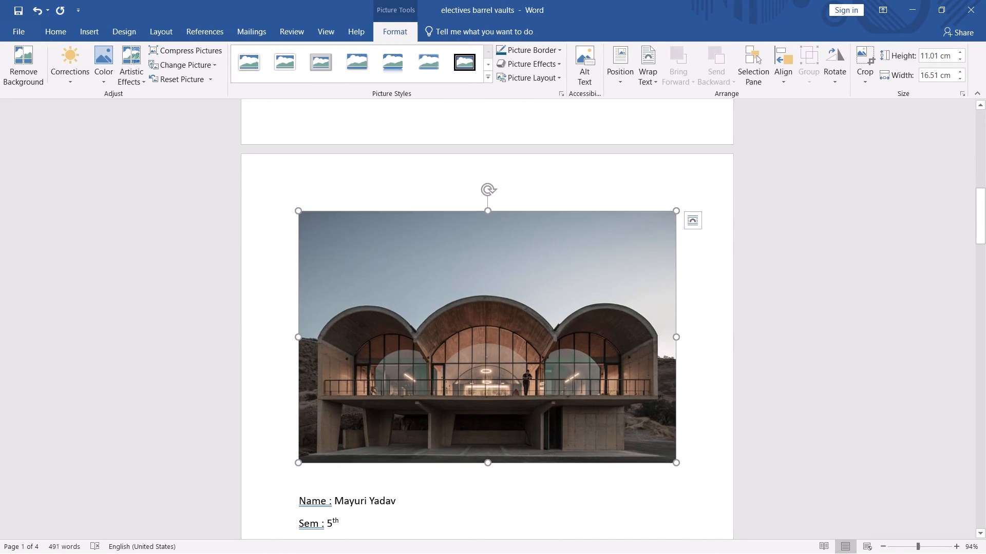
# Remove the extra blank lines between the BARREL VAULT ROOF title and the picture so the picture sits just below the title.
pyautogui.moveTo(465, 211); pyautogui.dragTo(450, 175)
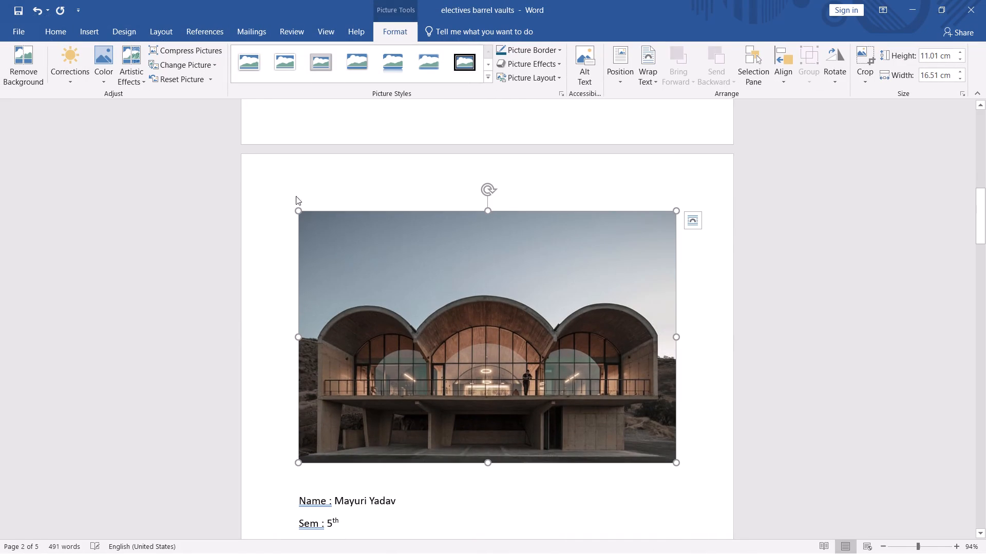
pyautogui.click(301, 204)
pyautogui.click(296, 208)
pyautogui.press('BackSpace')
pyautogui.press('BackSpace')
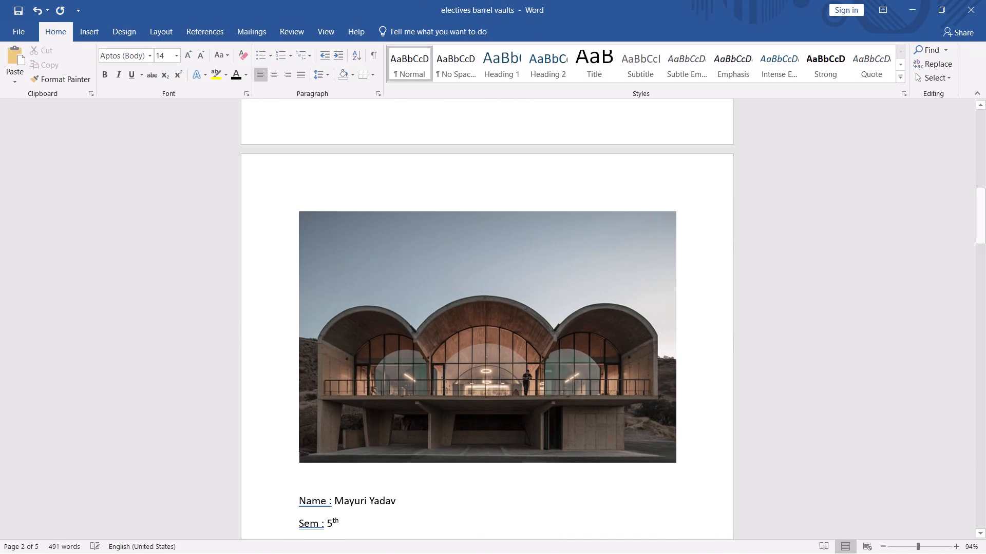
pyautogui.click(297, 214)
pyautogui.press('BackSpace')
pyautogui.scroll(12, 313, 230)
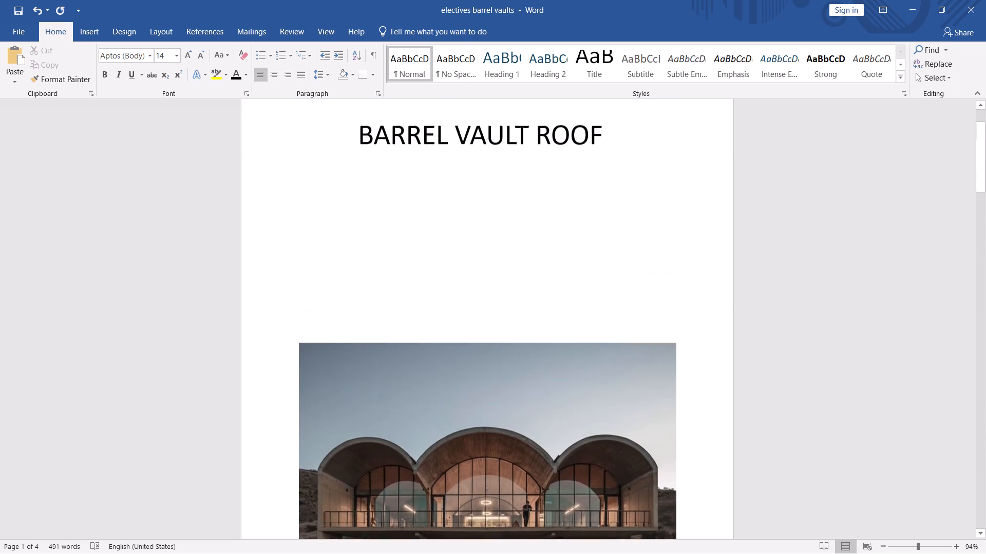
pyautogui.scroll(2, 350, 236)
pyautogui.scroll(-6, 353, 240)
pyautogui.moveTo(296, 236); pyautogui.dragTo(301, 238)
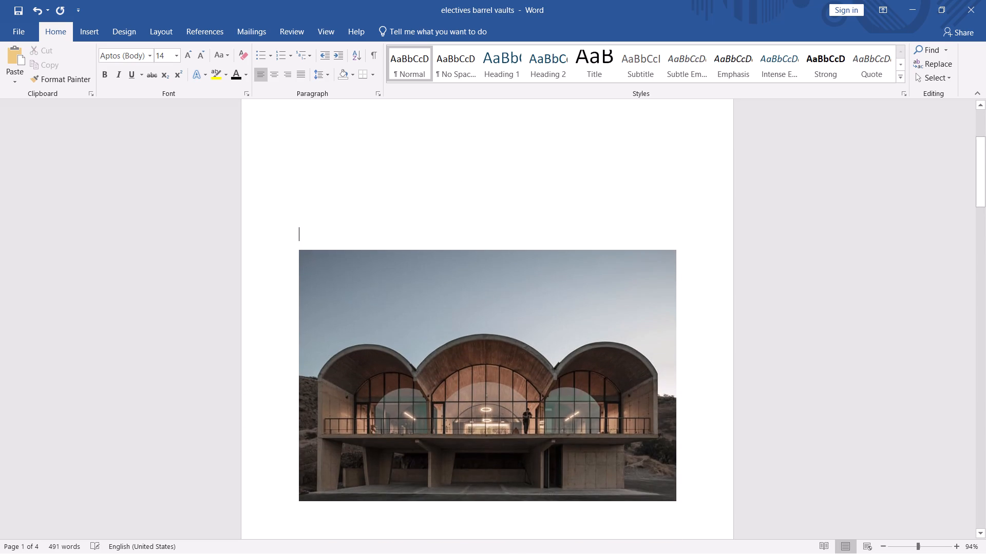
pyautogui.press('BackSpace')
pyautogui.press('BackSpace')
pyautogui.press('BackSpace')
pyautogui.scroll(5, 404, 215)
pyautogui.press('BackSpace')
pyautogui.press('BackSpace')
pyautogui.press('BackSpace')
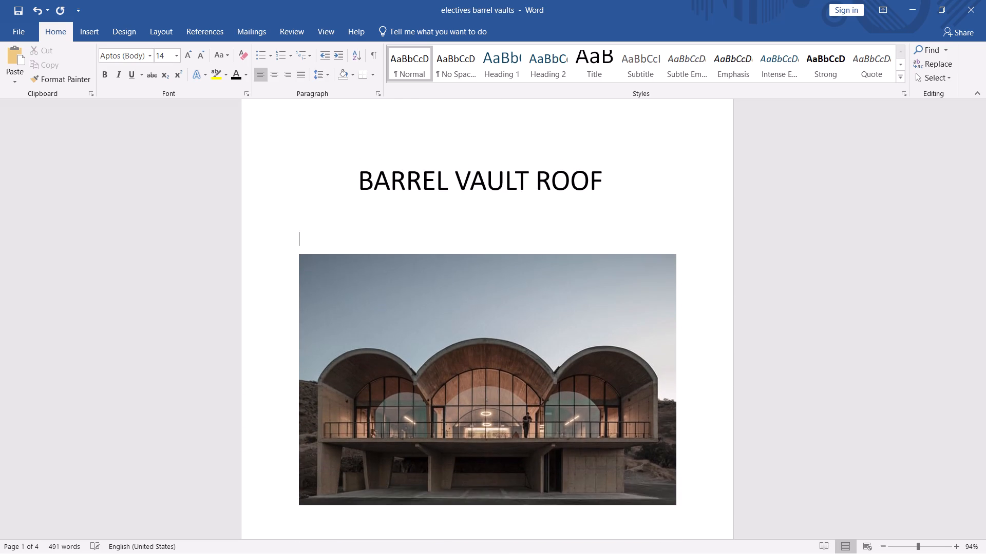
pyautogui.press('BackSpace')
# Check the cover page layout from the title and picture down to the student details.
pyautogui.scroll(-6, 439, 262)
pyautogui.scroll(3, 504, 368)
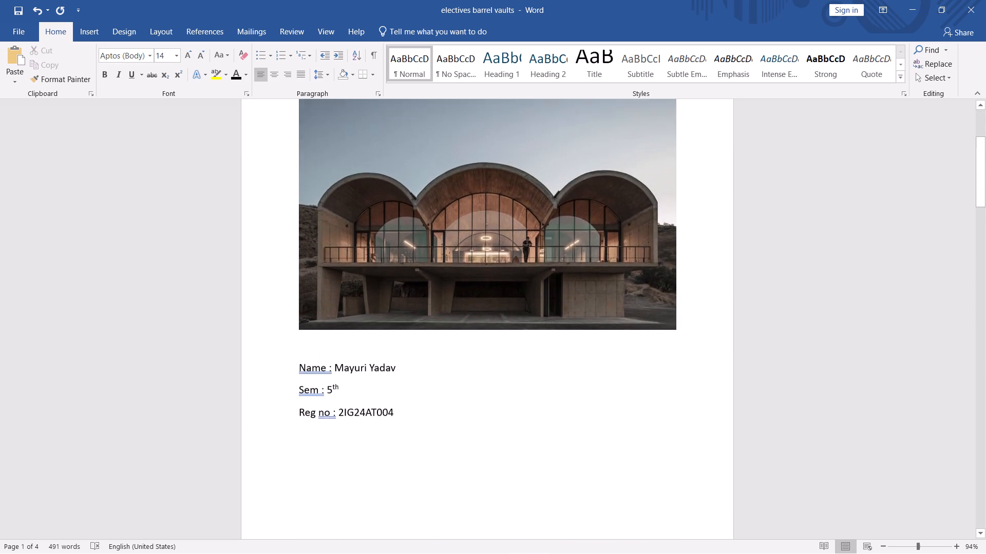
pyautogui.scroll(1, 506, 370)
pyautogui.scroll(3, 690, 324)
pyautogui.scroll(1, 716, 291)
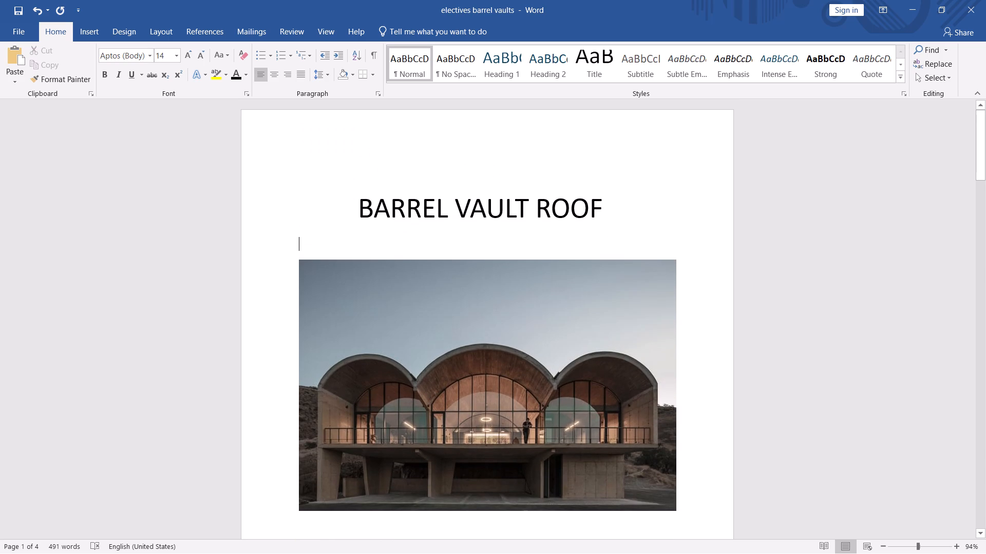
pyautogui.scroll(5, 716, 291)
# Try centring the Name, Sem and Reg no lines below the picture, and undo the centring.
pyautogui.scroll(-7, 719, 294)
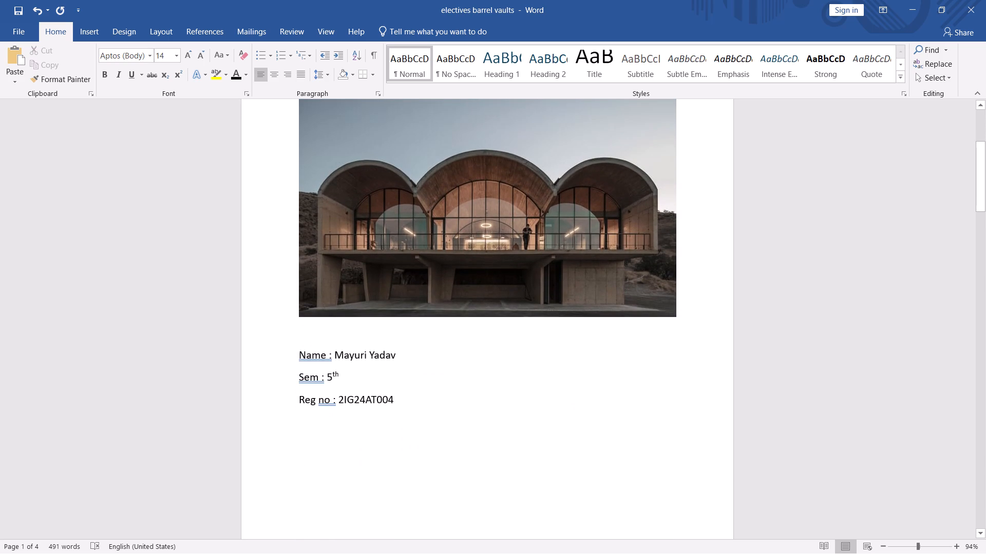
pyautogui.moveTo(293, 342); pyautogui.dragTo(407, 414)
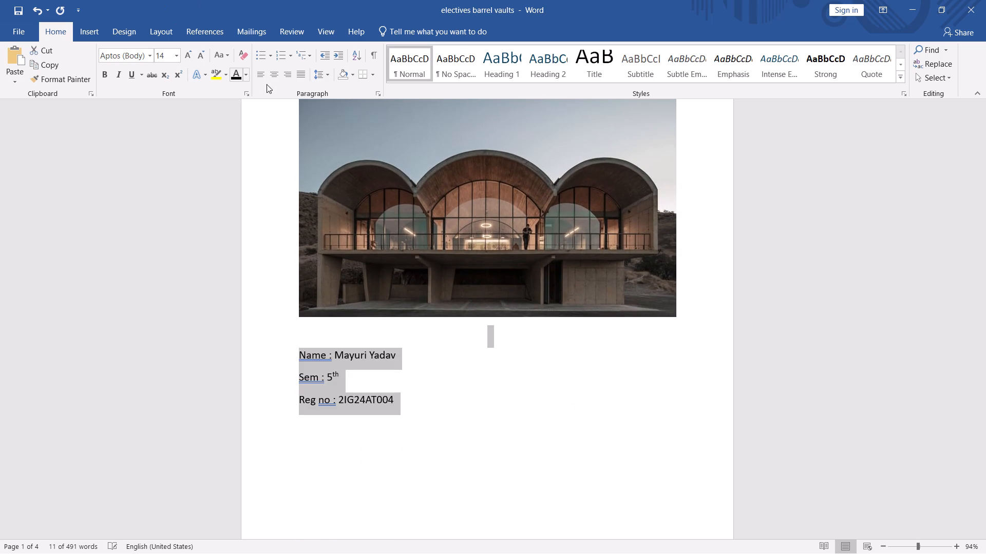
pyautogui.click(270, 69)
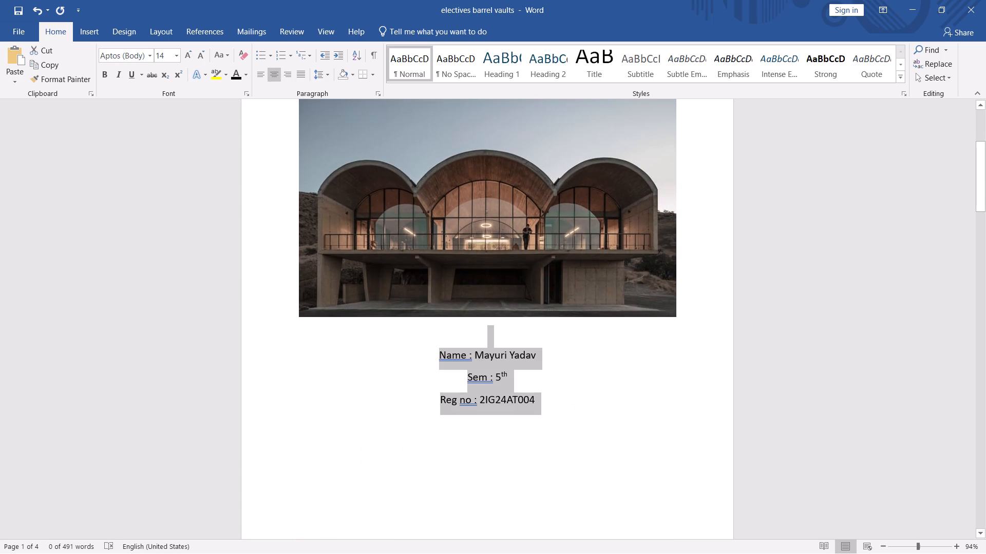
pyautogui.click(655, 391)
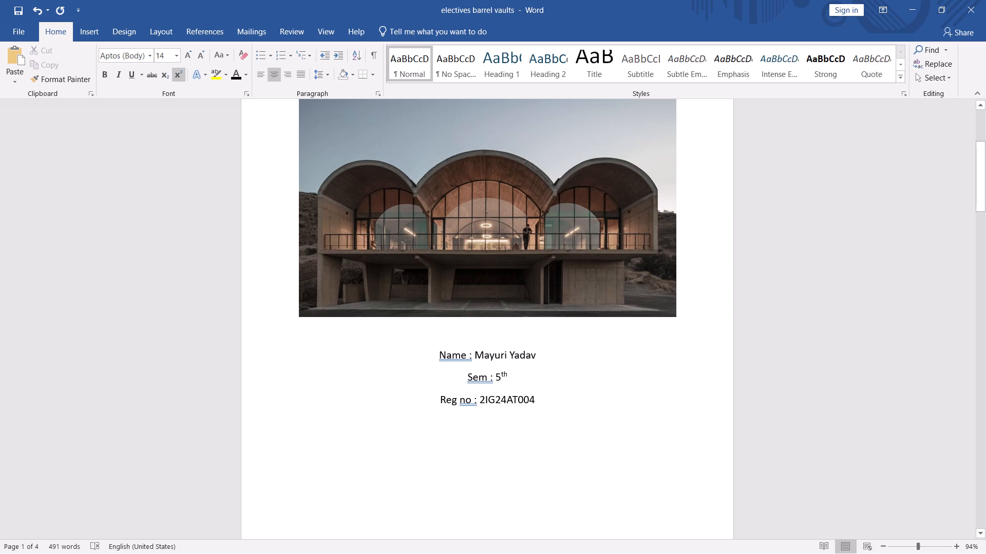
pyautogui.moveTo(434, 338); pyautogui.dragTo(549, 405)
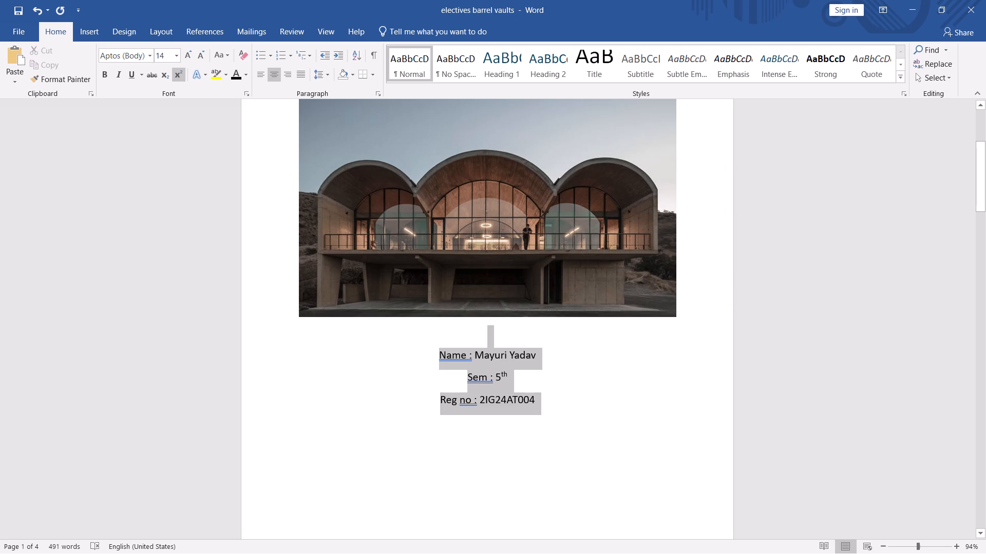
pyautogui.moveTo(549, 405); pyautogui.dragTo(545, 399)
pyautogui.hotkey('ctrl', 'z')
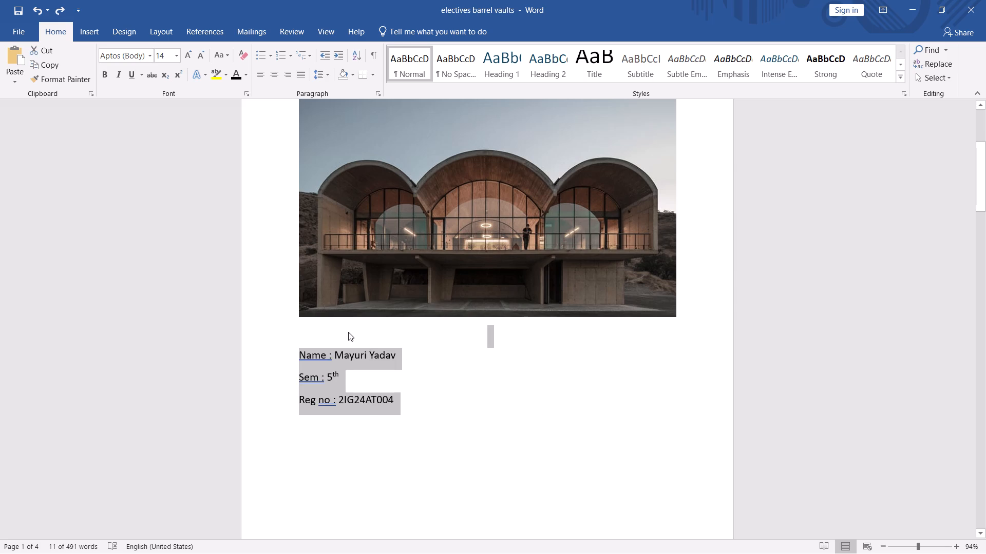
# Add two blank lines between the picture and the Name line.
pyautogui.click(348, 332)
pyautogui.press('Return')
pyautogui.press('Return')
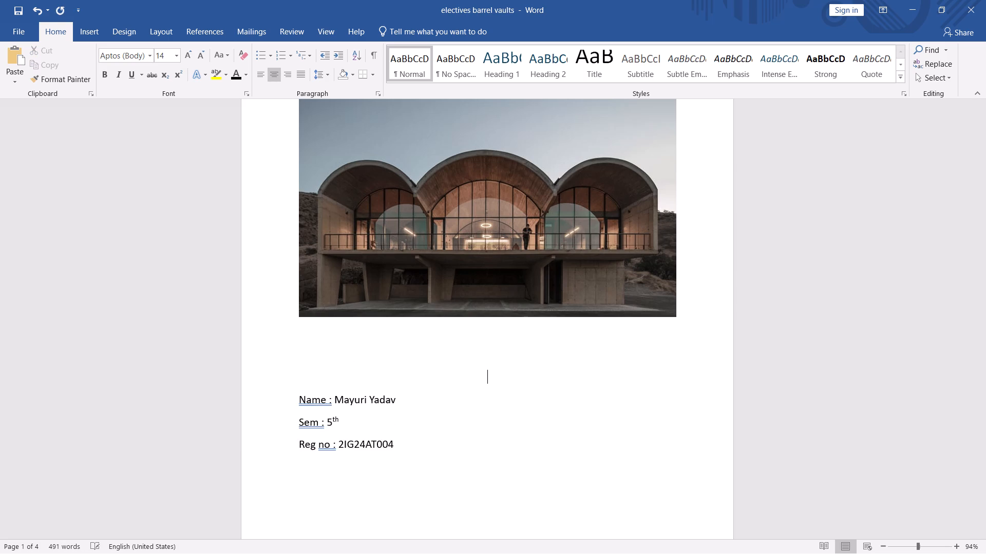
# Set the font size of the Name, Sem and Reg no lines to 16.
pyautogui.scroll(-4, 402, 343)
pyautogui.moveTo(276, 273); pyautogui.dragTo(435, 348)
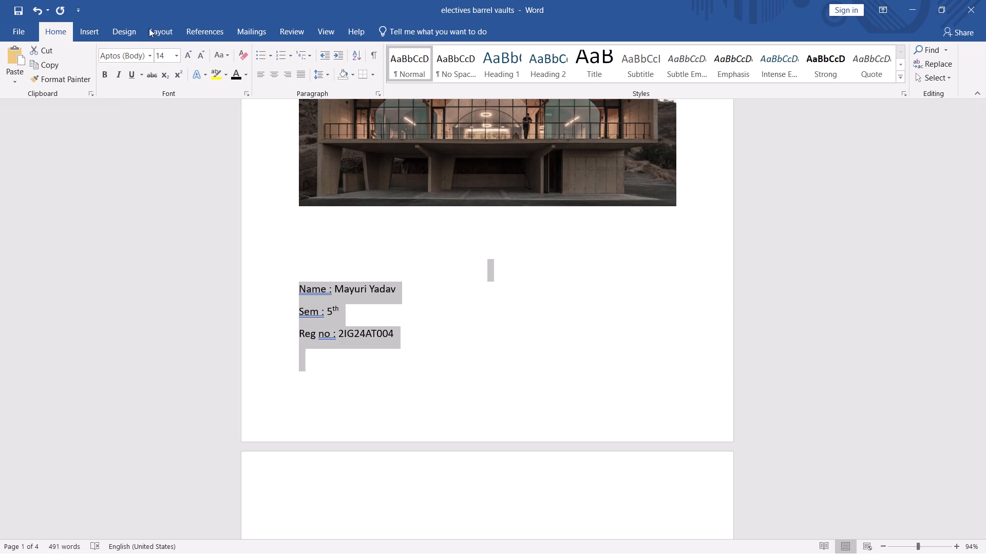
pyautogui.click(180, 55)
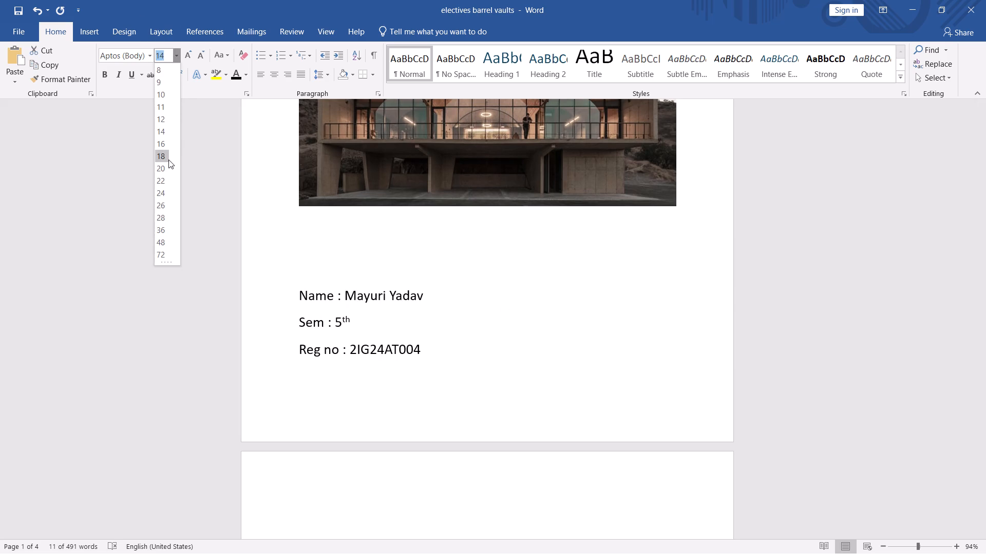
pyautogui.click(161, 147)
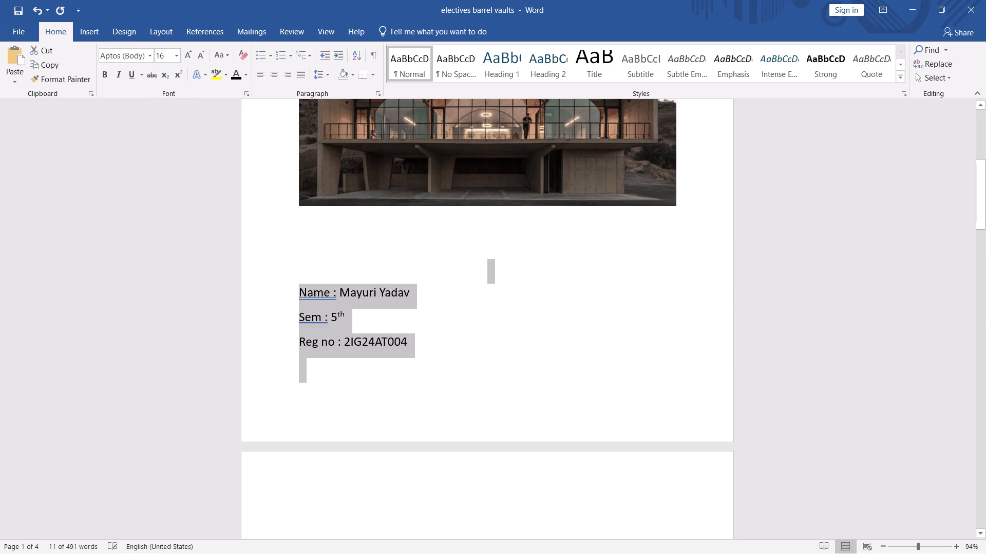
pyautogui.click(655, 375)
# Remove the extra blank lines above the INTRODUCTION heading.
pyautogui.scroll(8, 828, 406)
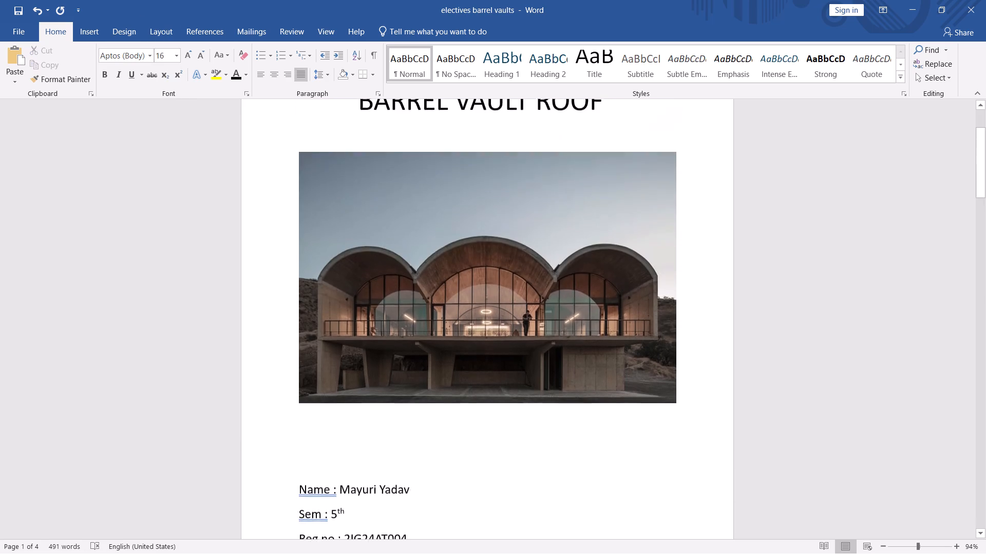
pyautogui.scroll(8, 828, 406)
pyautogui.scroll(-20, 829, 405)
pyautogui.scroll(-2, 824, 399)
pyautogui.click(319, 289)
pyautogui.press('BackSpace')
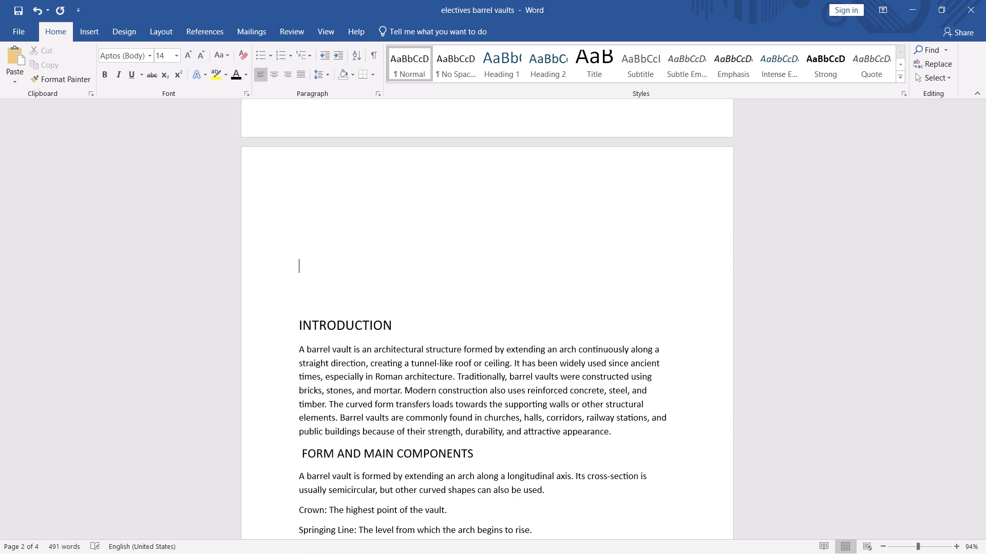
pyautogui.click(311, 293)
pyautogui.press('BackSpace')
pyautogui.press('BackSpace')
pyautogui.press('BackSpace')
pyautogui.press('BackSpace')
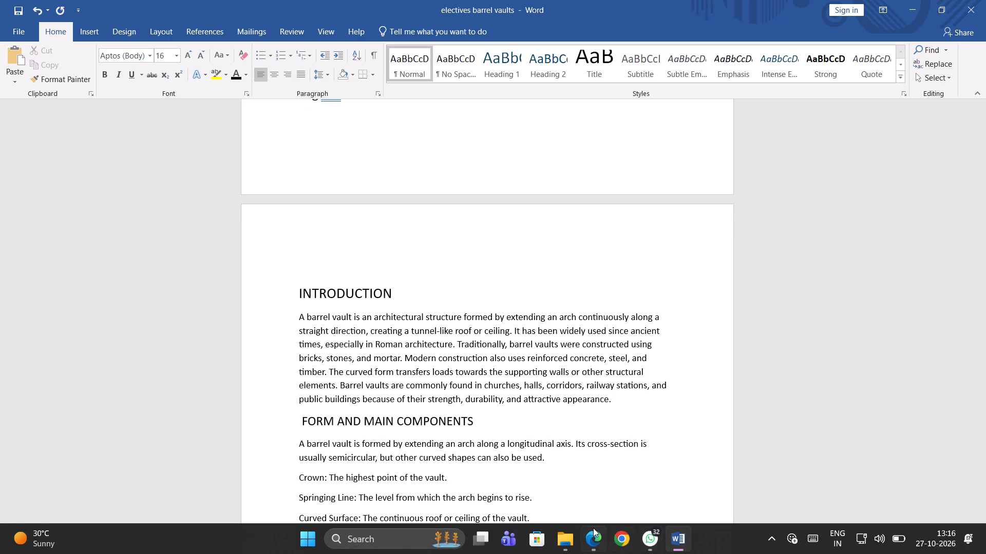
# Open the Barrel_Vault_Roof_Report PDF from Downloads, examine its cover page and how its text and images are laid out, and close it.
pyautogui.click(564, 545)
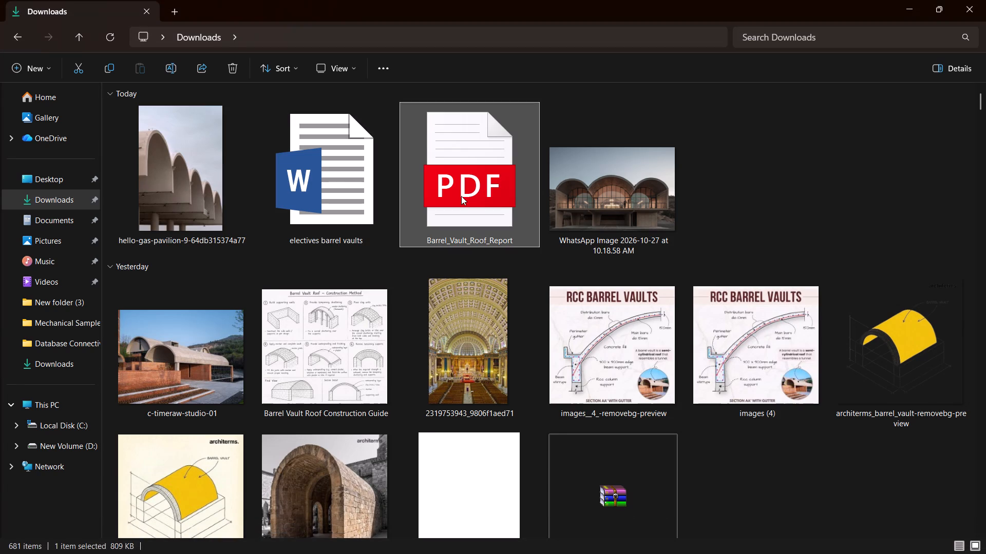
pyautogui.doubleClick(461, 195)
pyautogui.scroll(13, 472, 212)
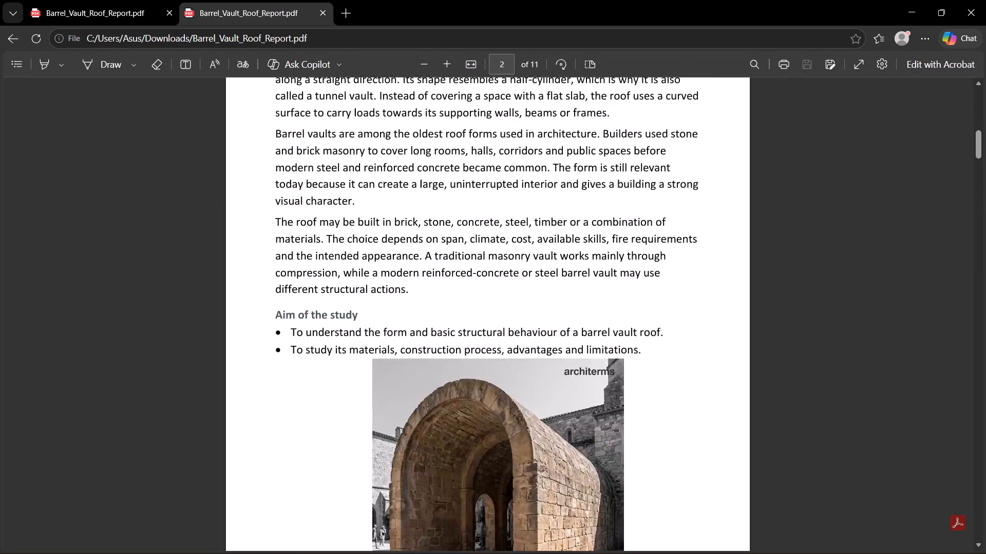
pyautogui.scroll(17, 484, 223)
pyautogui.scroll(-4, 487, 224)
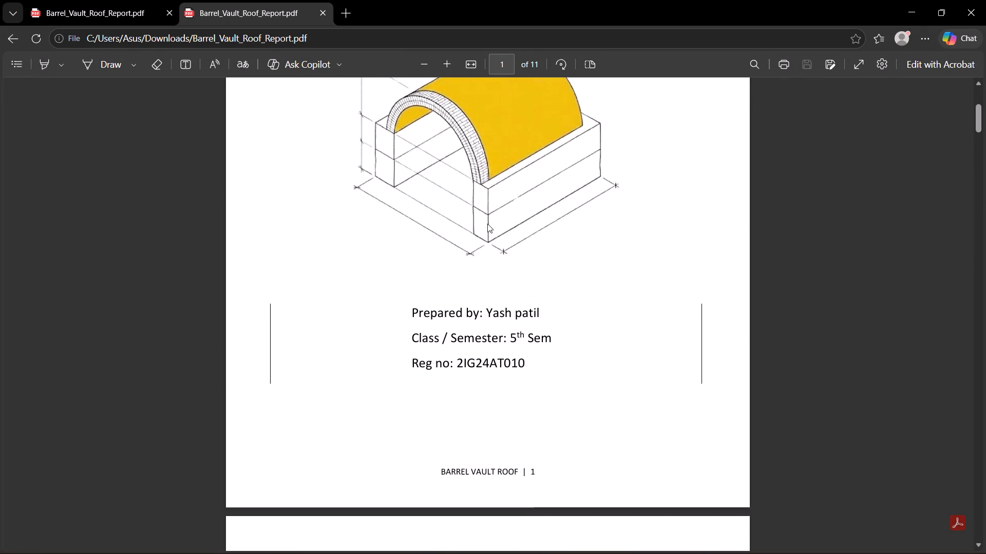
pyautogui.scroll(-10, 487, 224)
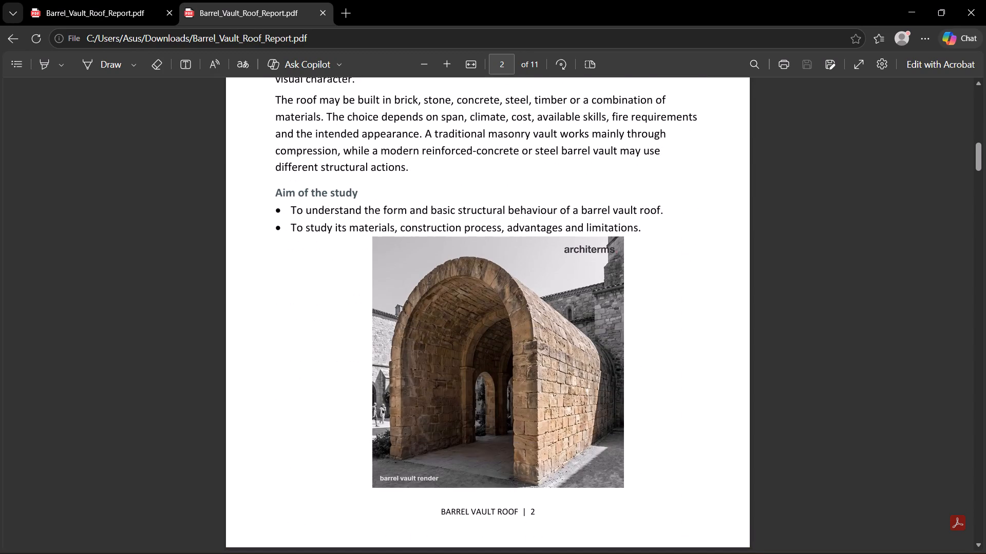
pyautogui.scroll(-9, 489, 226)
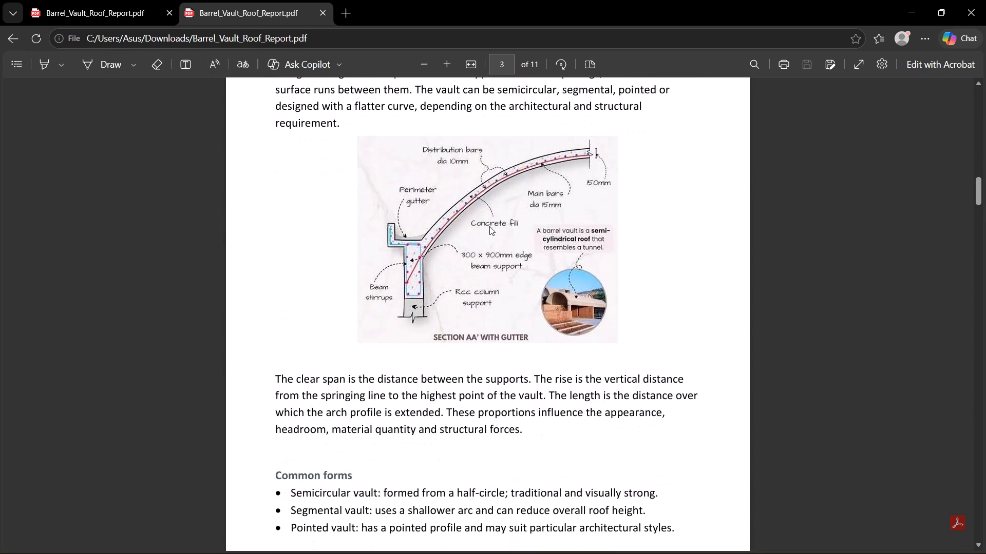
pyautogui.scroll(-14, 490, 226)
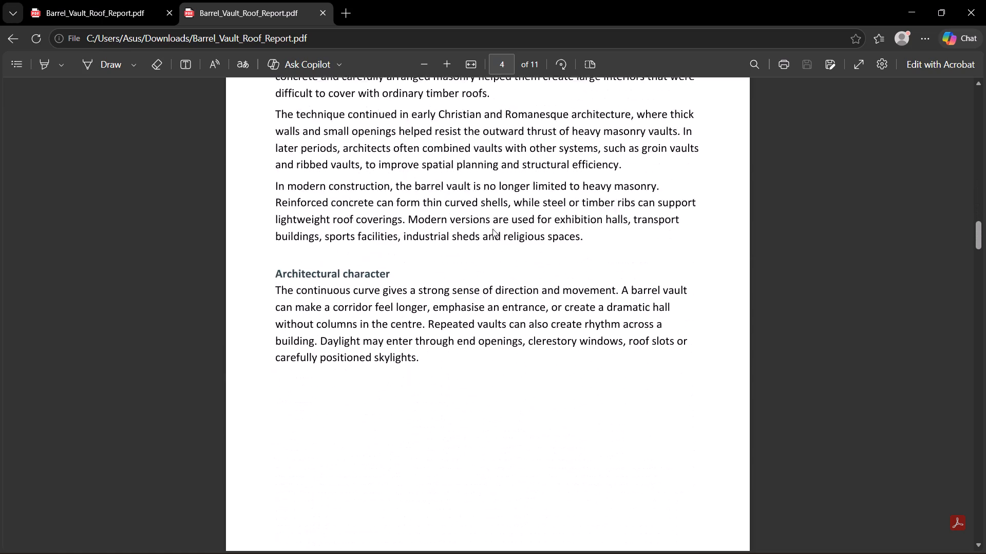
pyautogui.scroll(-20, 492, 229)
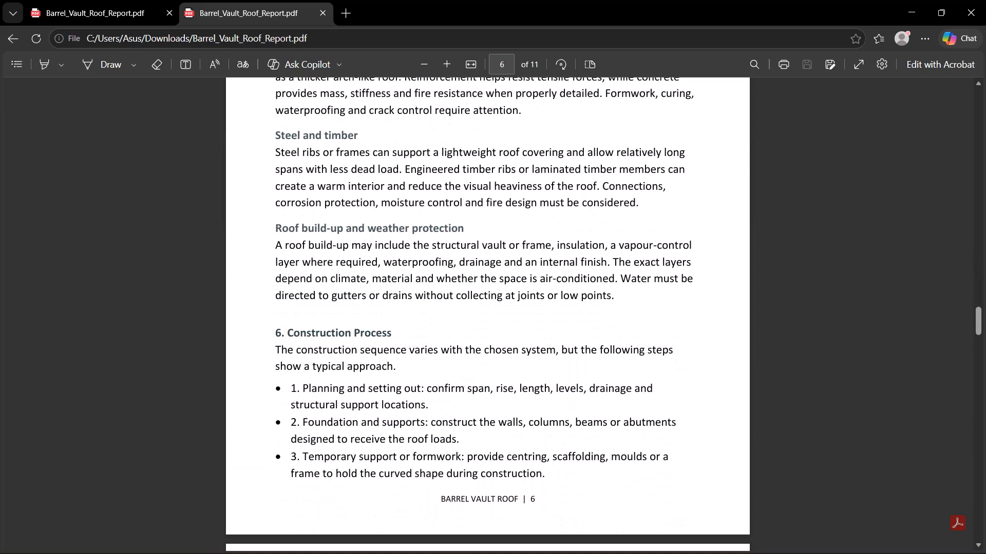
pyautogui.click(966, 17)
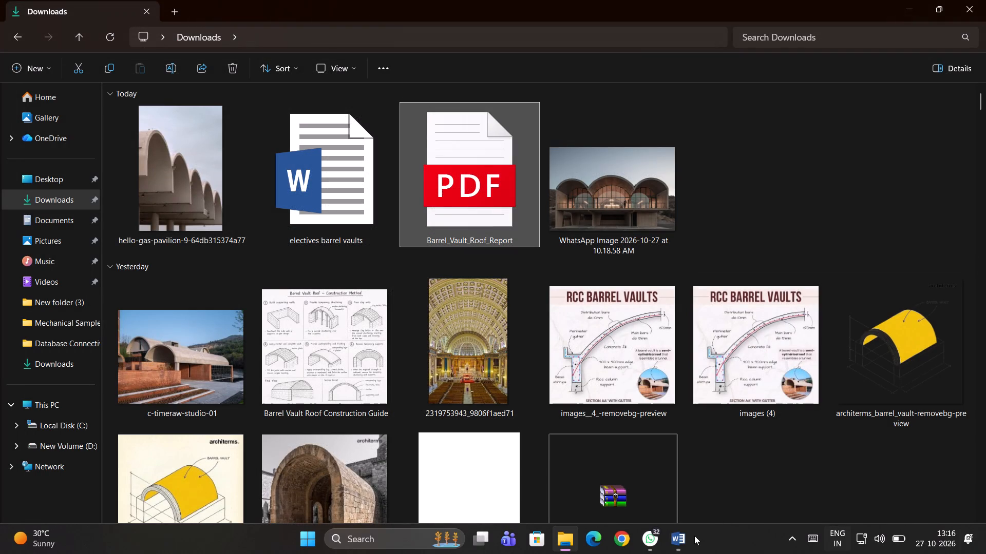
# Return to the Word document and remove the leftover blank line above INTRODUCTION, keeping the heading as the first line of page 2.
pyautogui.click(669, 529)
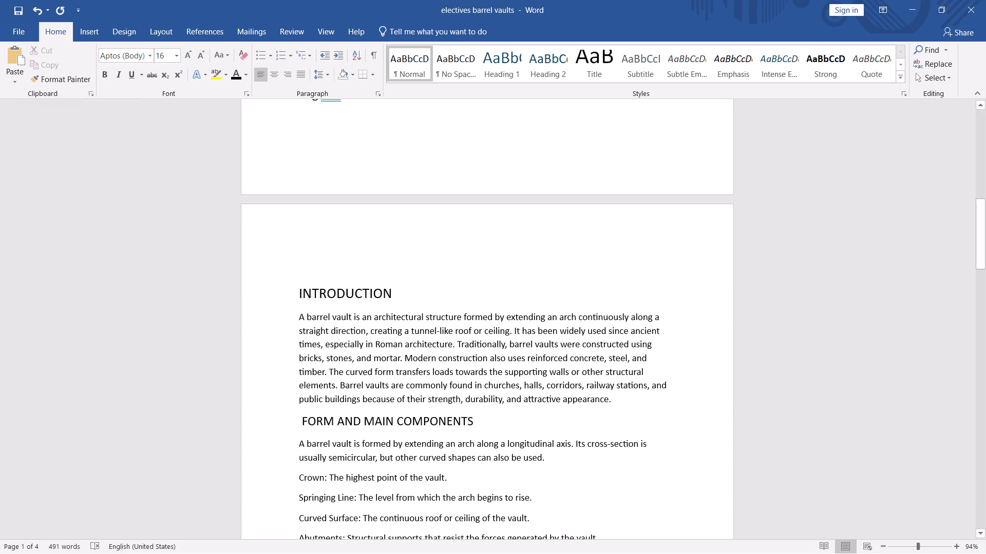
pyautogui.click(298, 241)
pyautogui.press('n')
pyautogui.press('BackSpace')
pyautogui.press('BackSpace')
pyautogui.press('BackSpace')
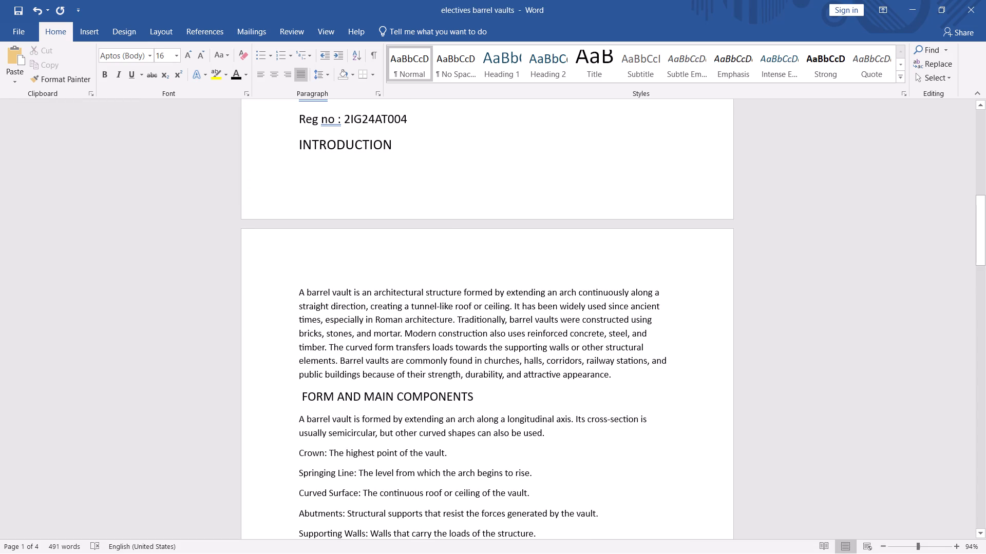
pyautogui.press('Return')
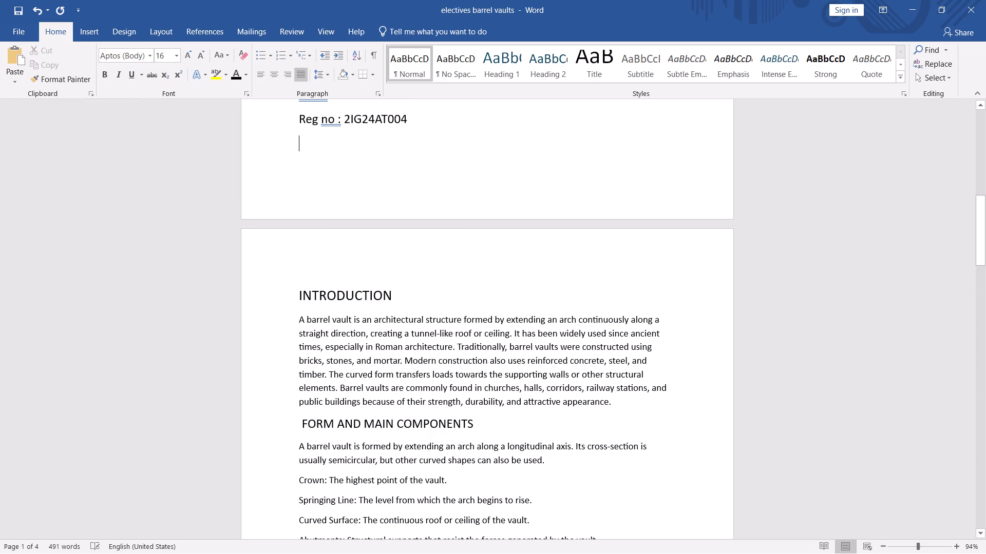
pyautogui.click(302, 266)
pyautogui.moveTo(304, 291); pyautogui.dragTo(295, 293)
pyautogui.click(293, 294)
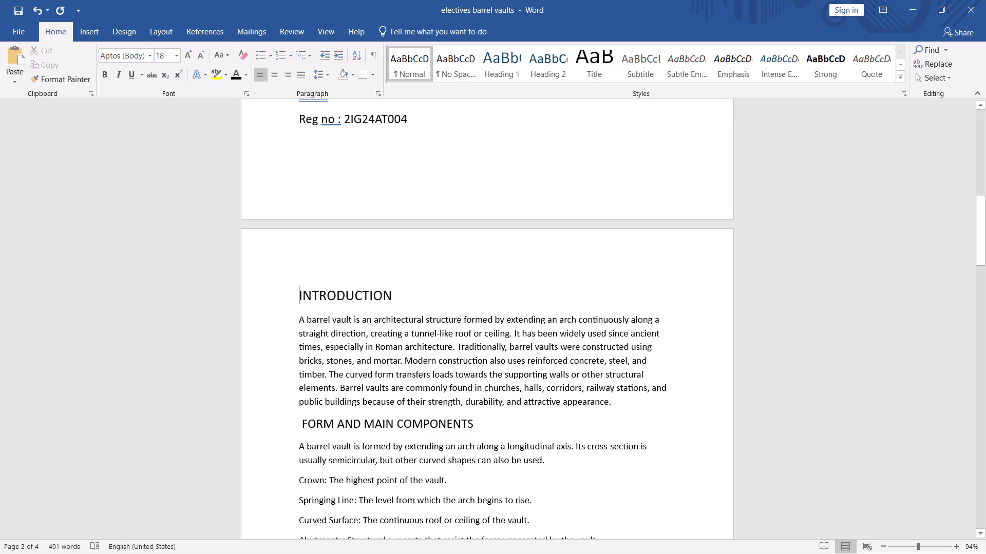
pyautogui.scroll(-4, 345, 296)
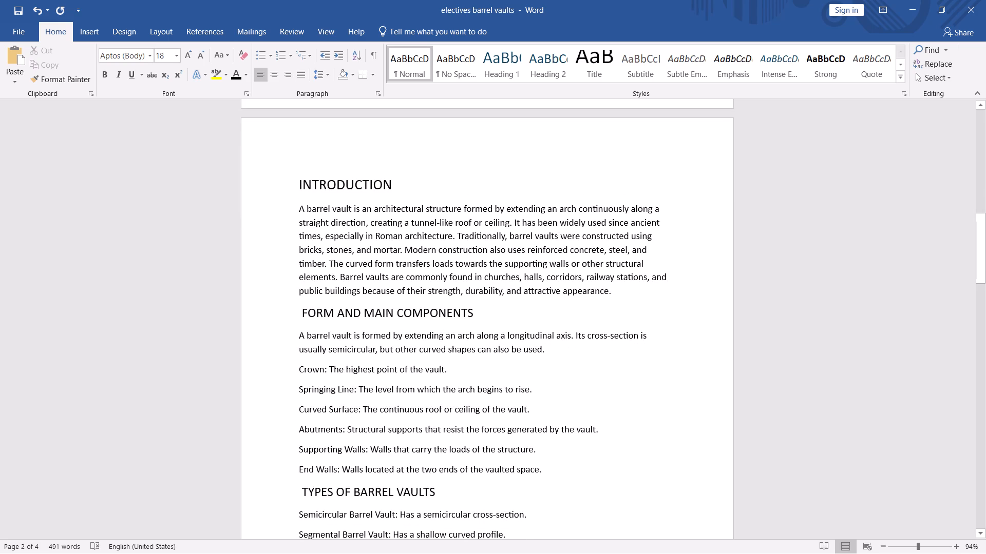
# Add blank lines after the End Walls line on page 2 until the TYPES OF BARREL VAULTS heading starts the following page.
pyautogui.scroll(-2, 537, 323)
pyautogui.click(558, 423)
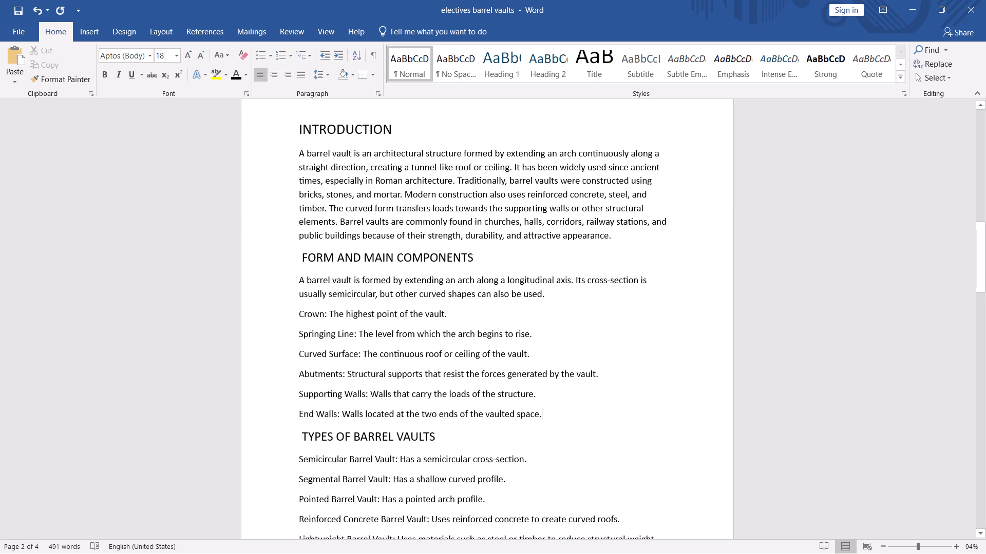
pyautogui.press('Return')
pyautogui.scroll(-6, 508, 354)
pyautogui.press('Return')
pyautogui.press('Return')
pyautogui.press('Return')
pyautogui.press('Return')
pyautogui.press('Return')
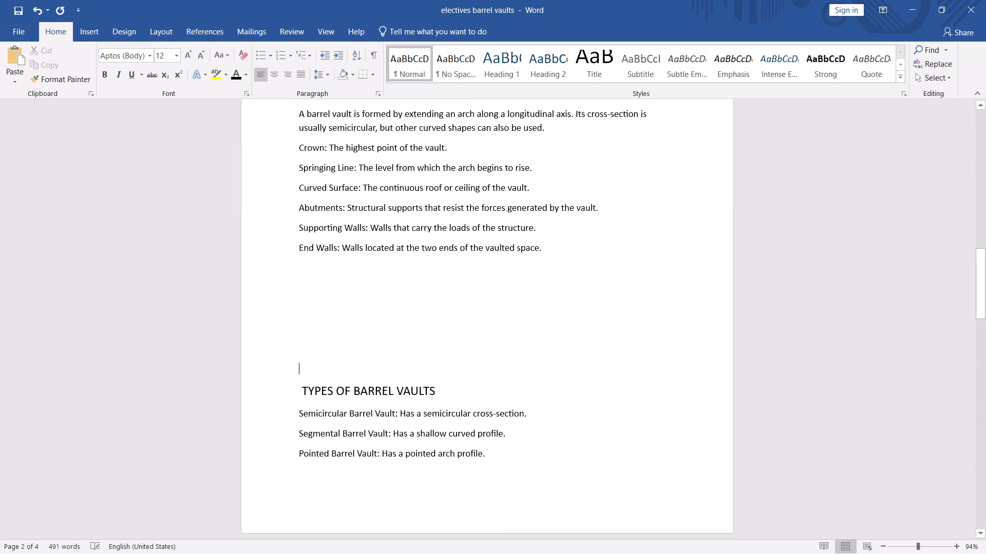
pyautogui.press('Return')
pyautogui.press('Return')
pyautogui.scroll(-4, 459, 310)
pyautogui.press('Return')
pyautogui.press('Return')
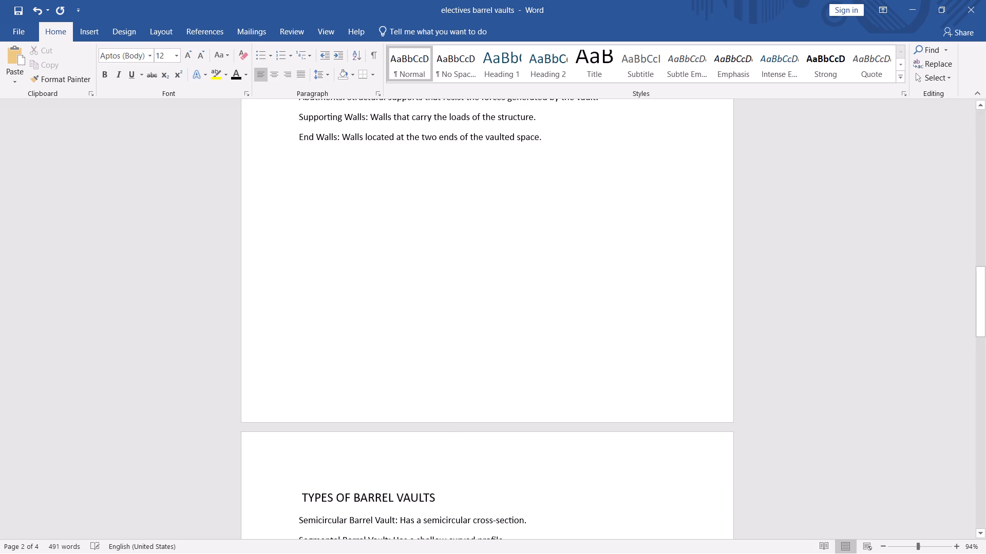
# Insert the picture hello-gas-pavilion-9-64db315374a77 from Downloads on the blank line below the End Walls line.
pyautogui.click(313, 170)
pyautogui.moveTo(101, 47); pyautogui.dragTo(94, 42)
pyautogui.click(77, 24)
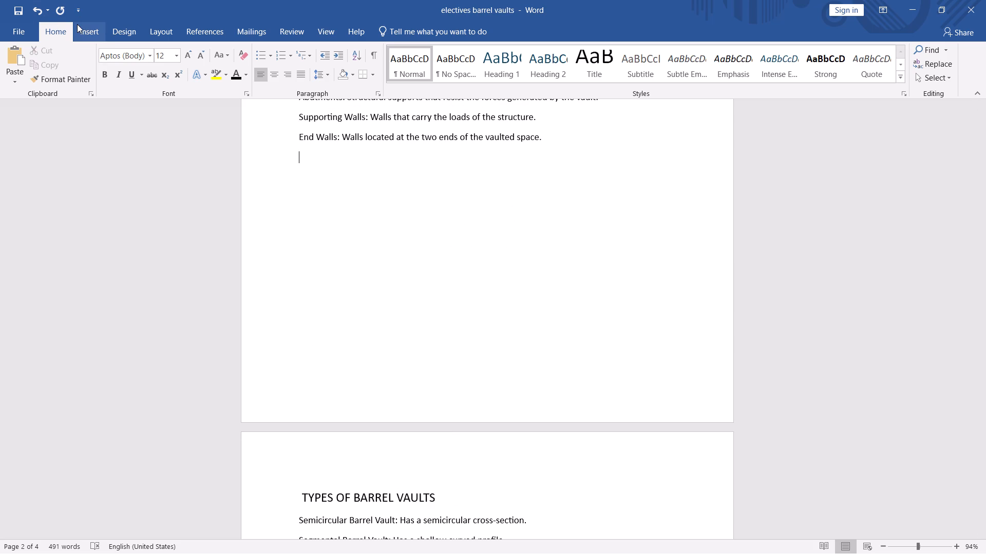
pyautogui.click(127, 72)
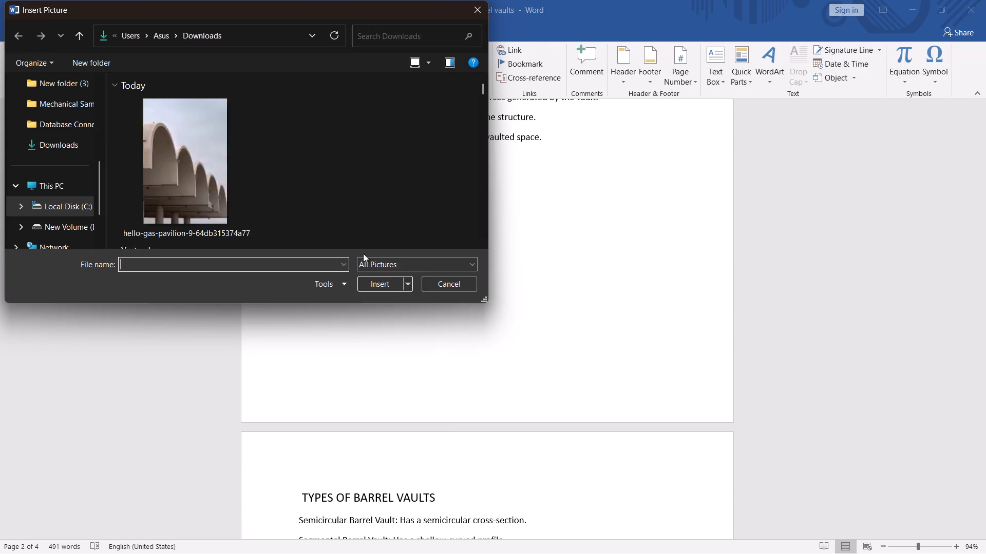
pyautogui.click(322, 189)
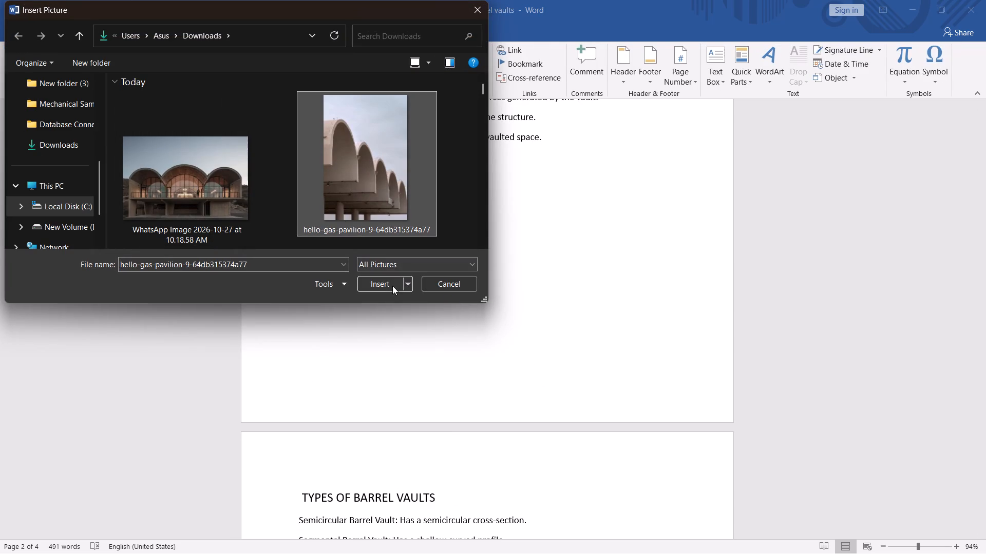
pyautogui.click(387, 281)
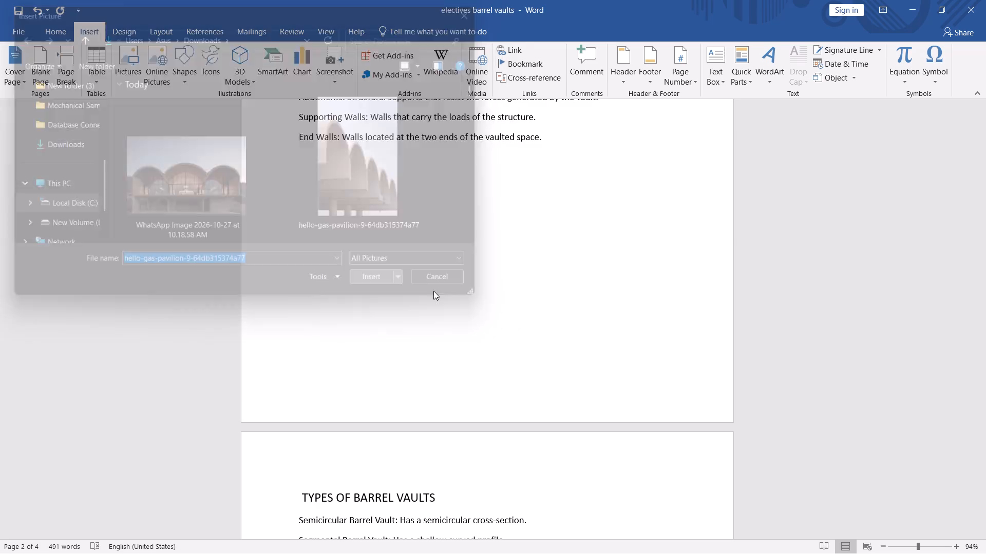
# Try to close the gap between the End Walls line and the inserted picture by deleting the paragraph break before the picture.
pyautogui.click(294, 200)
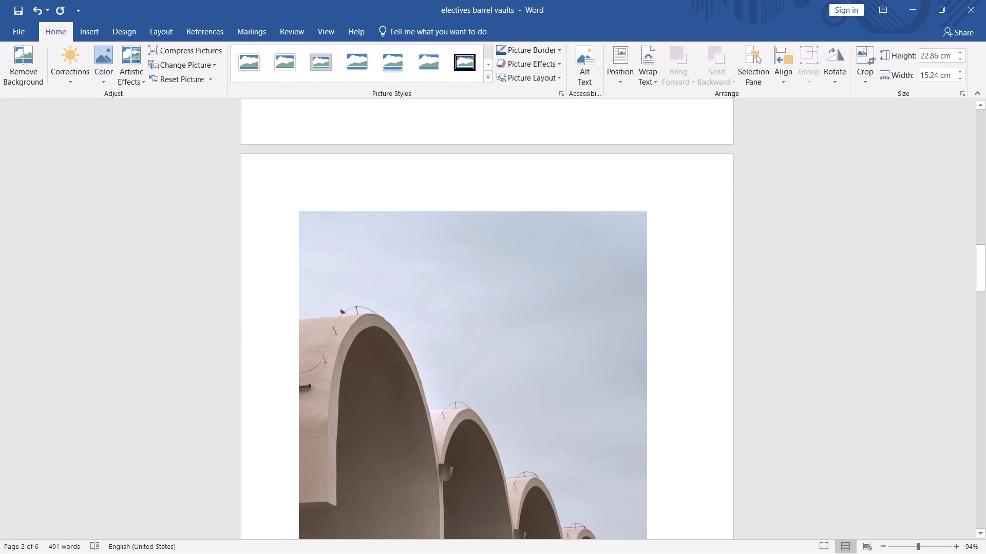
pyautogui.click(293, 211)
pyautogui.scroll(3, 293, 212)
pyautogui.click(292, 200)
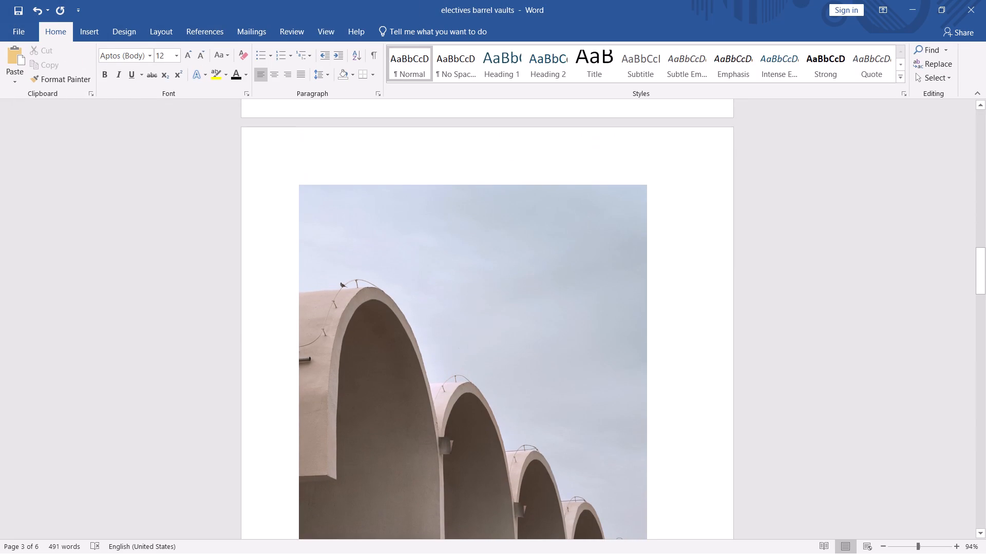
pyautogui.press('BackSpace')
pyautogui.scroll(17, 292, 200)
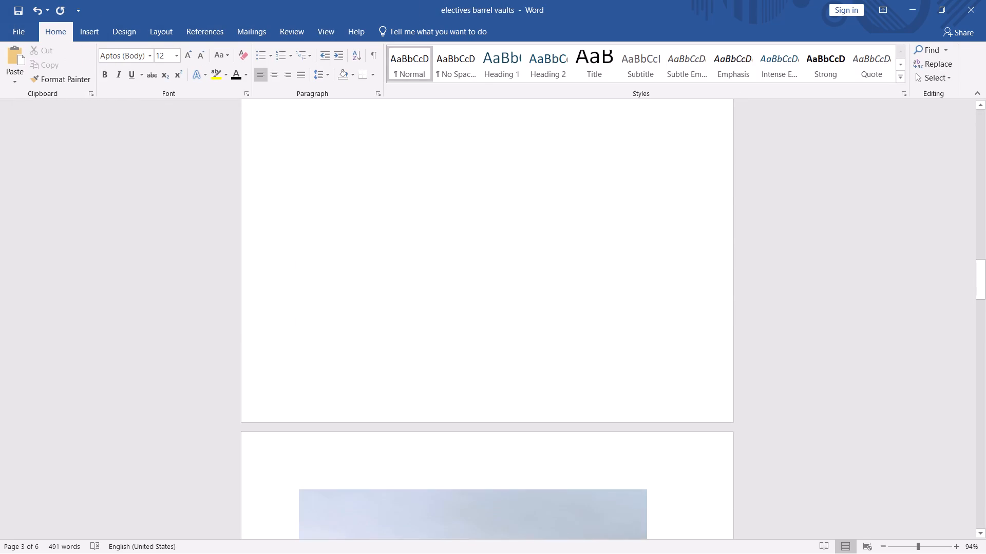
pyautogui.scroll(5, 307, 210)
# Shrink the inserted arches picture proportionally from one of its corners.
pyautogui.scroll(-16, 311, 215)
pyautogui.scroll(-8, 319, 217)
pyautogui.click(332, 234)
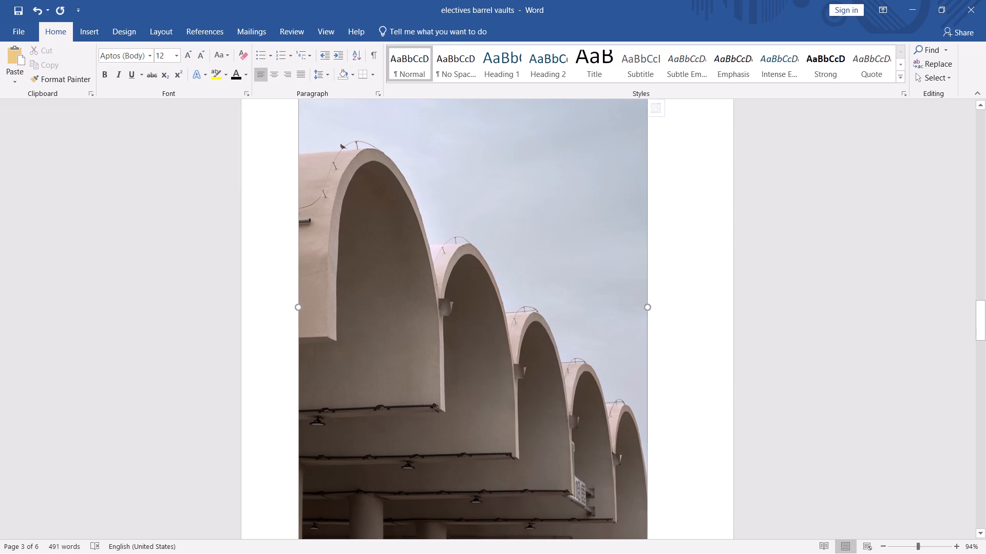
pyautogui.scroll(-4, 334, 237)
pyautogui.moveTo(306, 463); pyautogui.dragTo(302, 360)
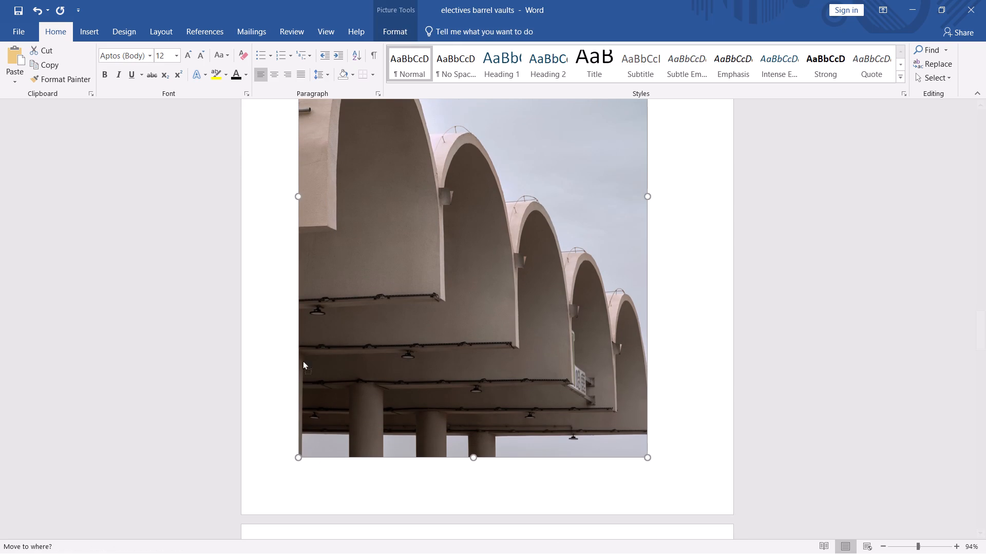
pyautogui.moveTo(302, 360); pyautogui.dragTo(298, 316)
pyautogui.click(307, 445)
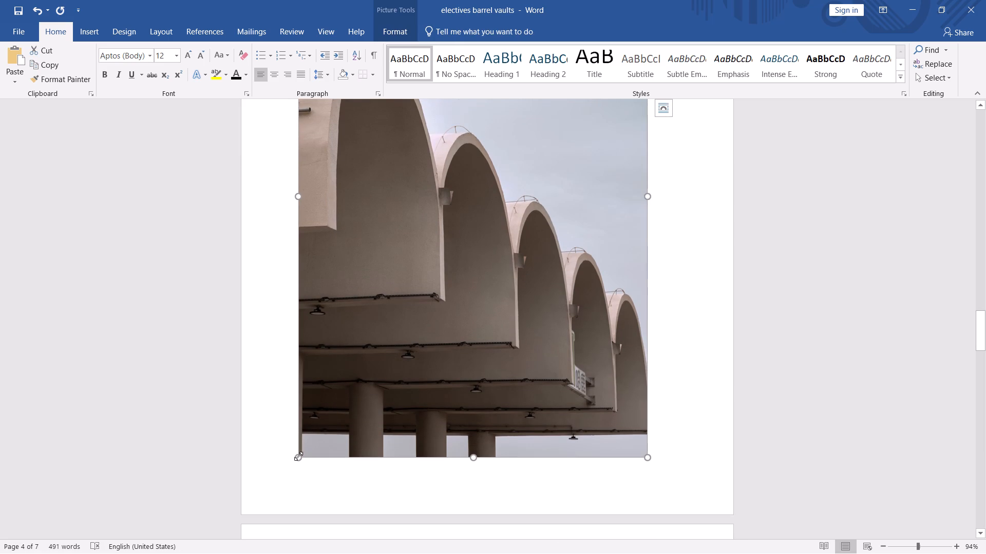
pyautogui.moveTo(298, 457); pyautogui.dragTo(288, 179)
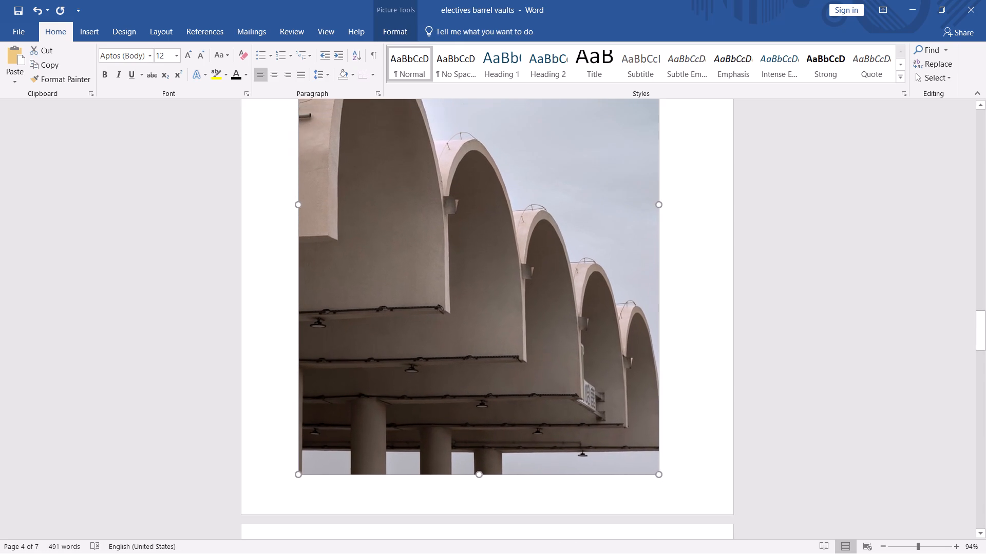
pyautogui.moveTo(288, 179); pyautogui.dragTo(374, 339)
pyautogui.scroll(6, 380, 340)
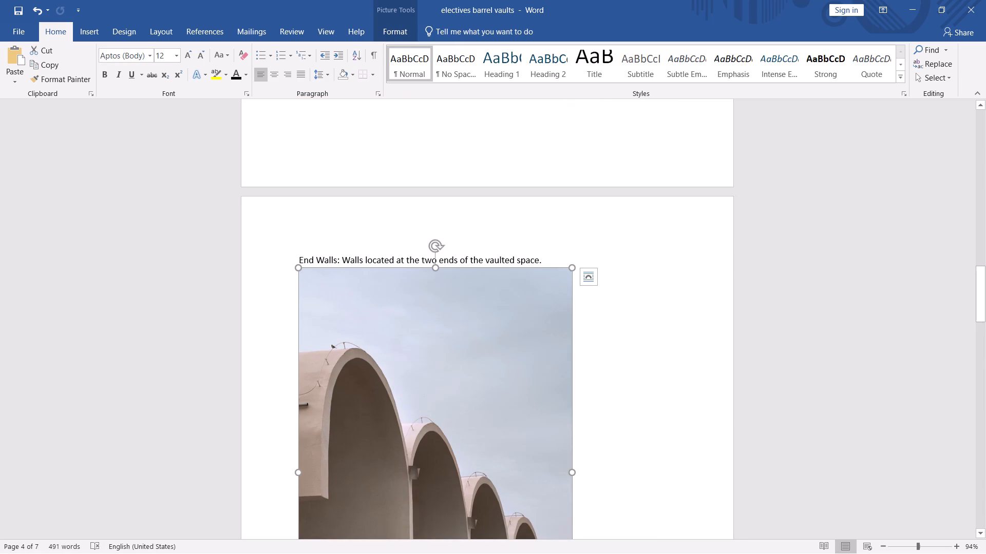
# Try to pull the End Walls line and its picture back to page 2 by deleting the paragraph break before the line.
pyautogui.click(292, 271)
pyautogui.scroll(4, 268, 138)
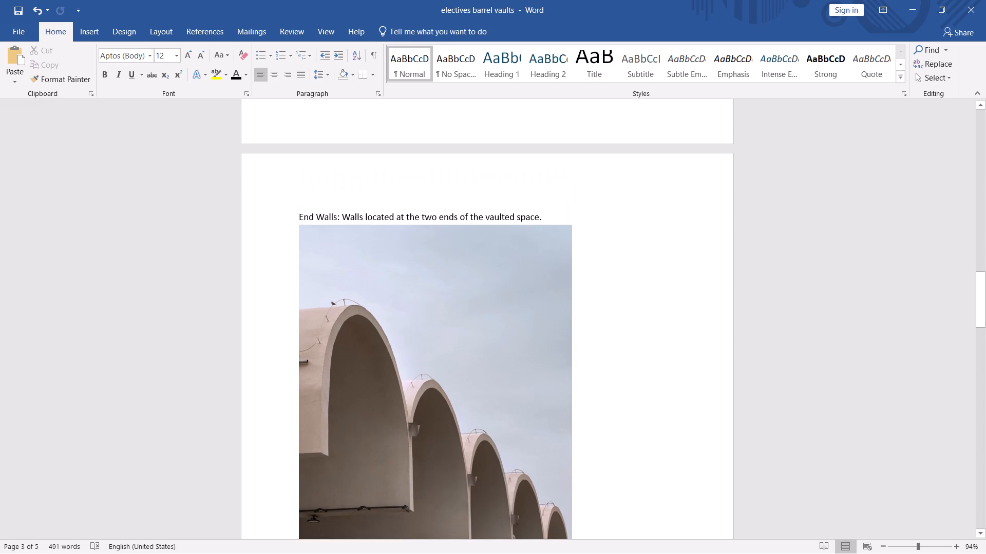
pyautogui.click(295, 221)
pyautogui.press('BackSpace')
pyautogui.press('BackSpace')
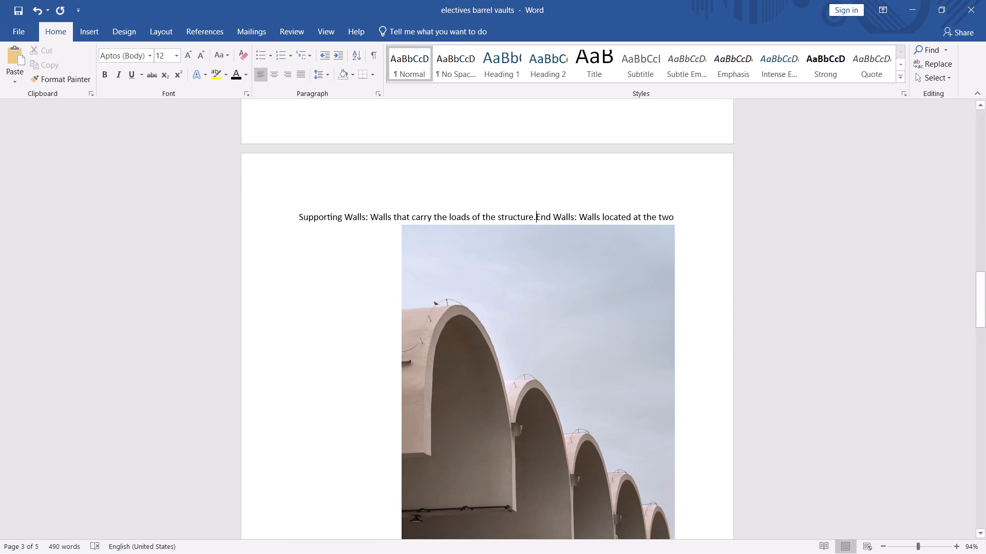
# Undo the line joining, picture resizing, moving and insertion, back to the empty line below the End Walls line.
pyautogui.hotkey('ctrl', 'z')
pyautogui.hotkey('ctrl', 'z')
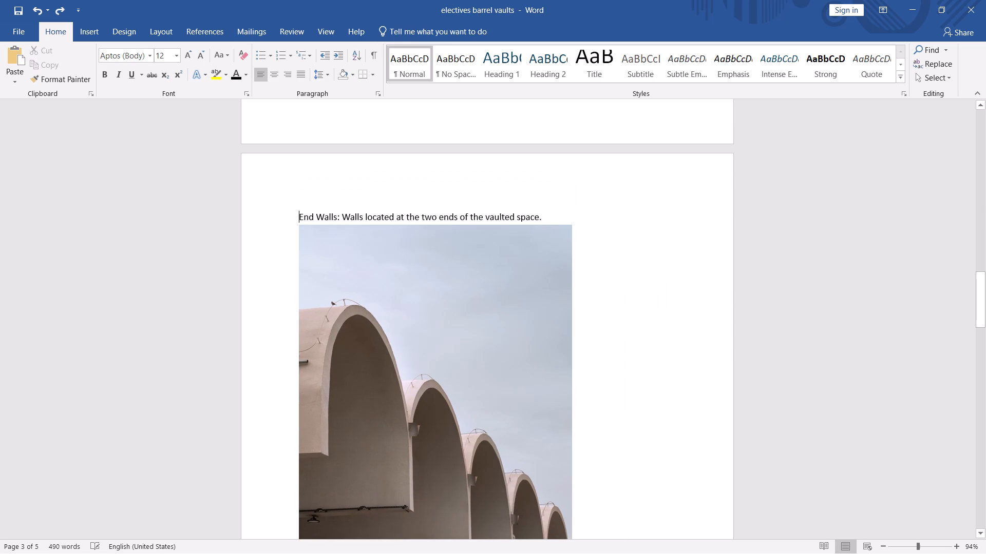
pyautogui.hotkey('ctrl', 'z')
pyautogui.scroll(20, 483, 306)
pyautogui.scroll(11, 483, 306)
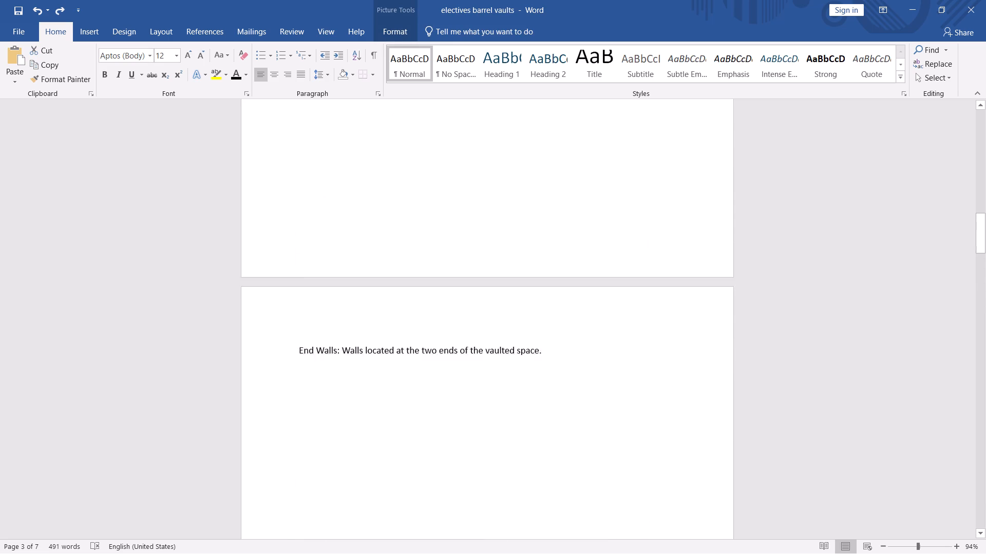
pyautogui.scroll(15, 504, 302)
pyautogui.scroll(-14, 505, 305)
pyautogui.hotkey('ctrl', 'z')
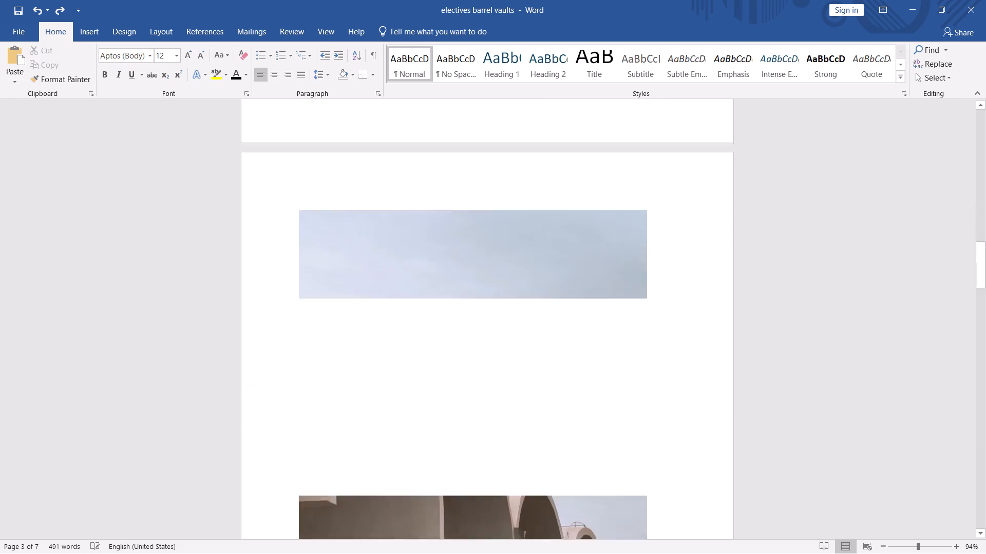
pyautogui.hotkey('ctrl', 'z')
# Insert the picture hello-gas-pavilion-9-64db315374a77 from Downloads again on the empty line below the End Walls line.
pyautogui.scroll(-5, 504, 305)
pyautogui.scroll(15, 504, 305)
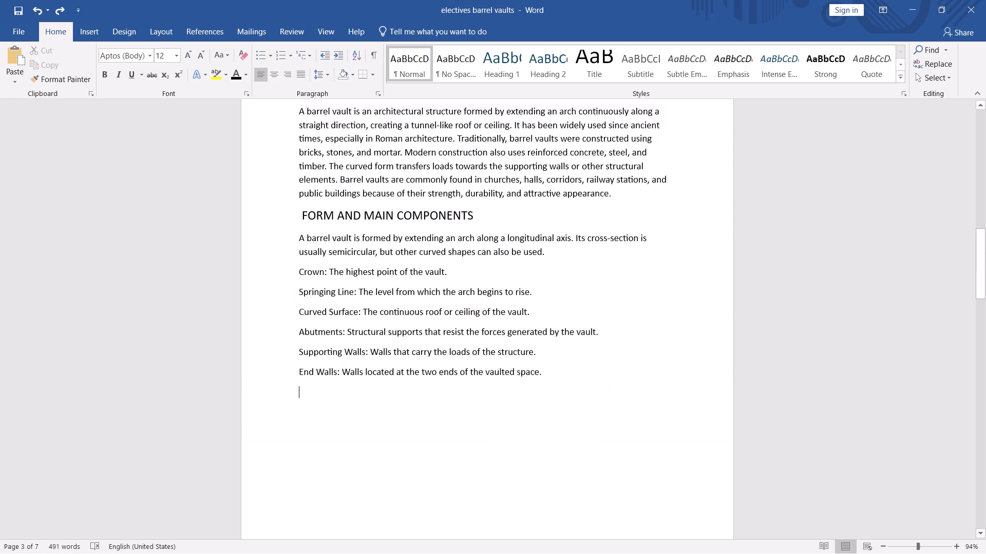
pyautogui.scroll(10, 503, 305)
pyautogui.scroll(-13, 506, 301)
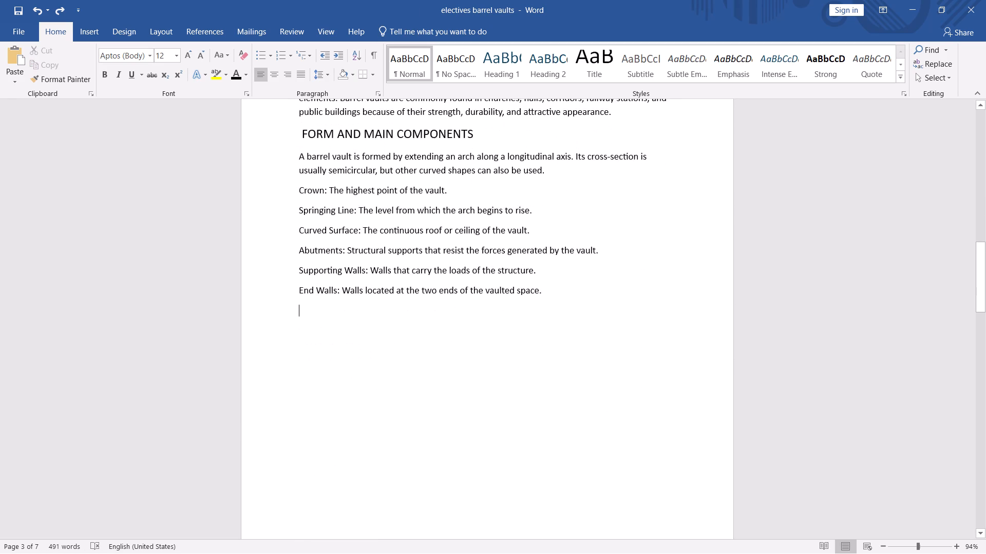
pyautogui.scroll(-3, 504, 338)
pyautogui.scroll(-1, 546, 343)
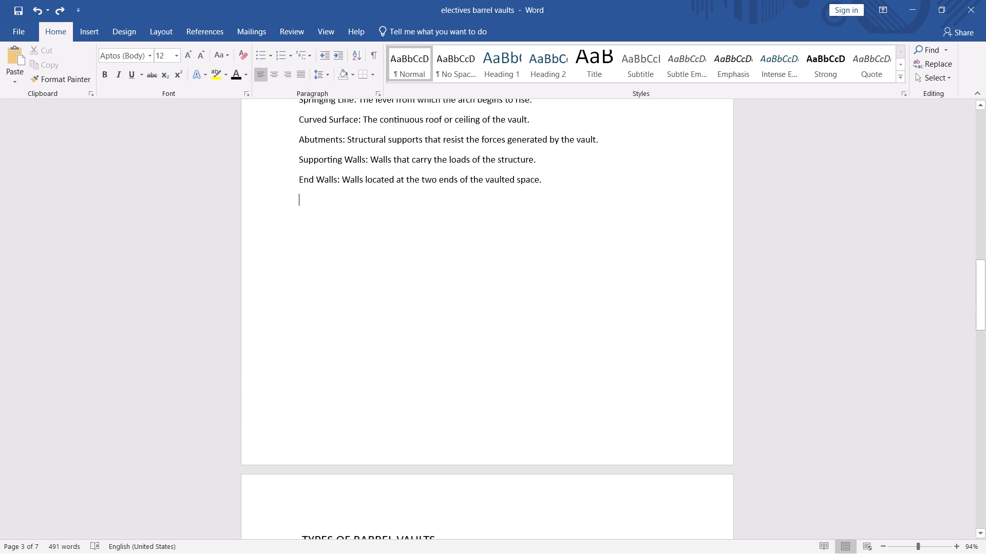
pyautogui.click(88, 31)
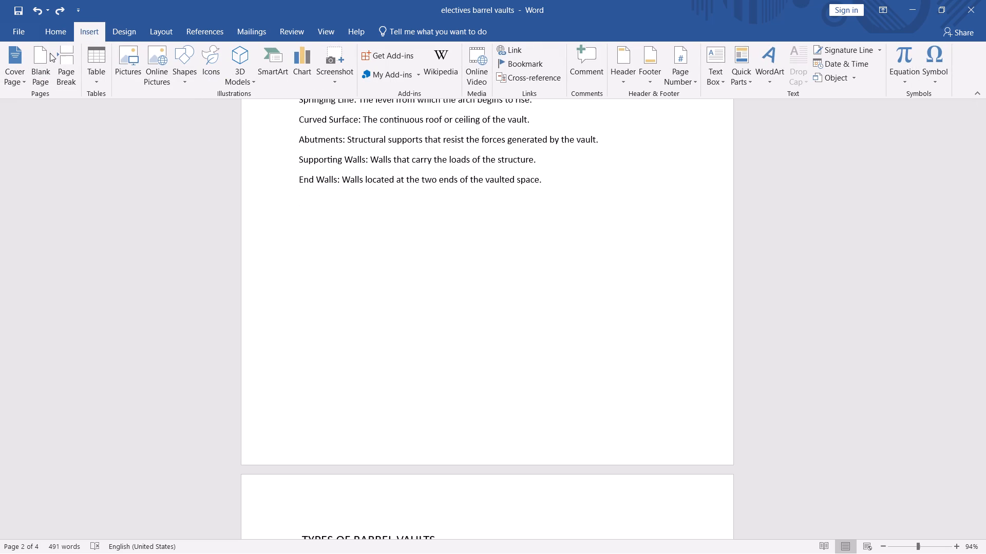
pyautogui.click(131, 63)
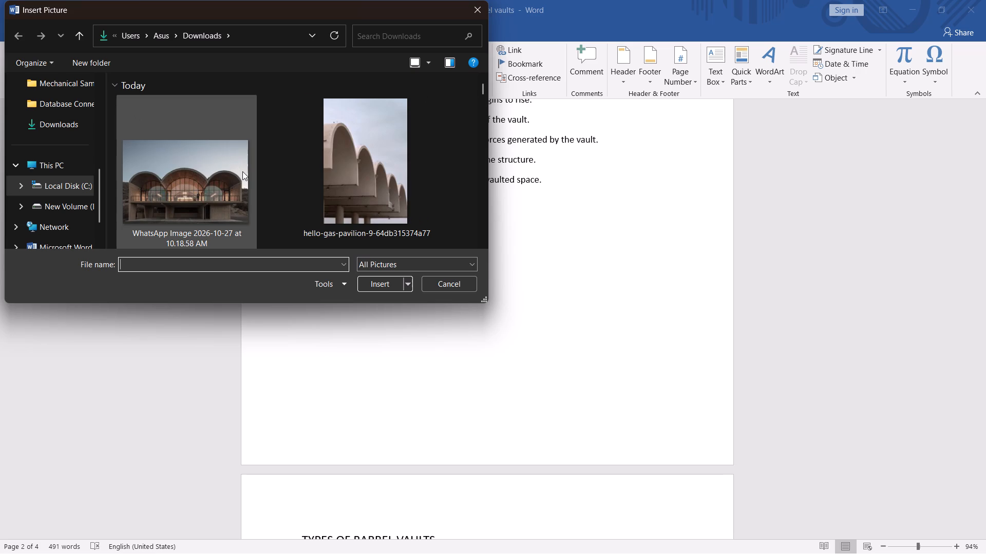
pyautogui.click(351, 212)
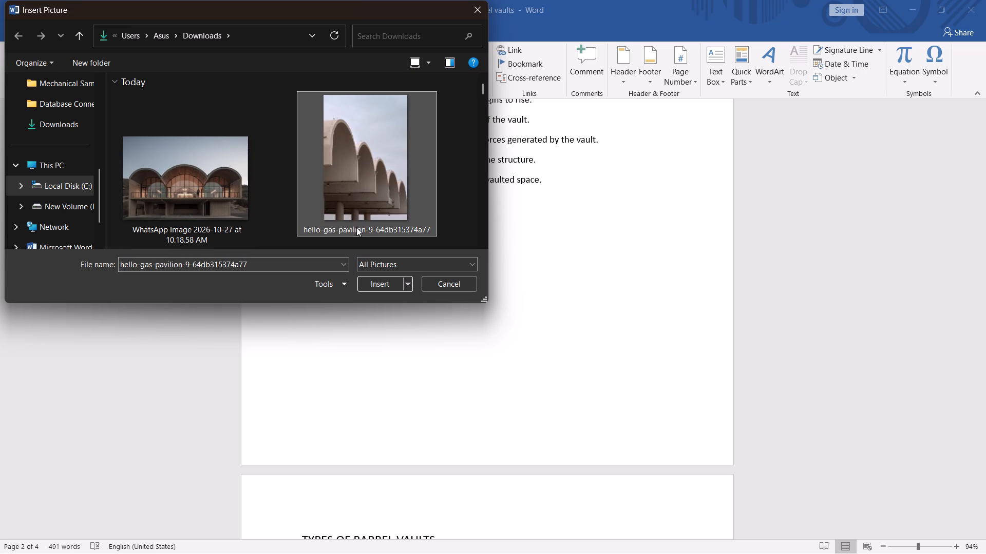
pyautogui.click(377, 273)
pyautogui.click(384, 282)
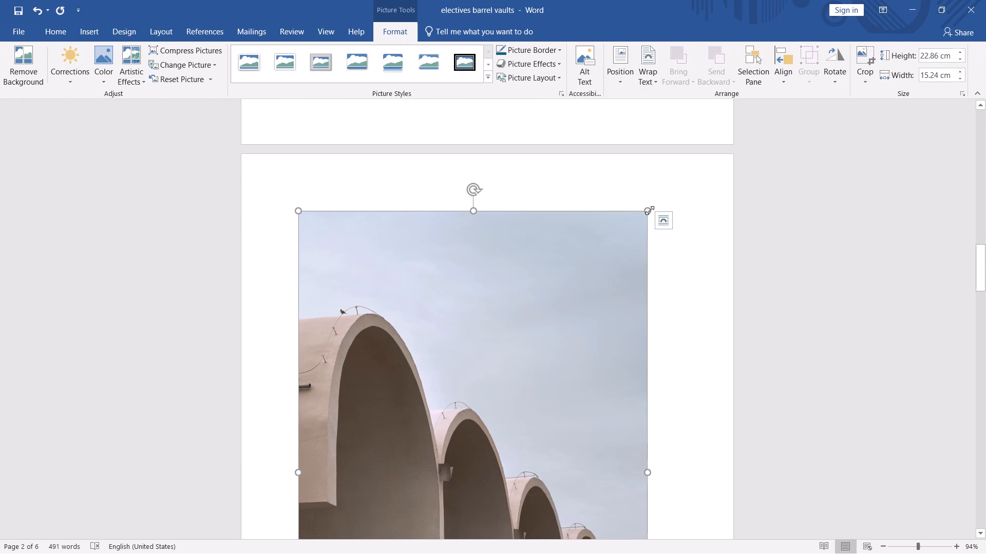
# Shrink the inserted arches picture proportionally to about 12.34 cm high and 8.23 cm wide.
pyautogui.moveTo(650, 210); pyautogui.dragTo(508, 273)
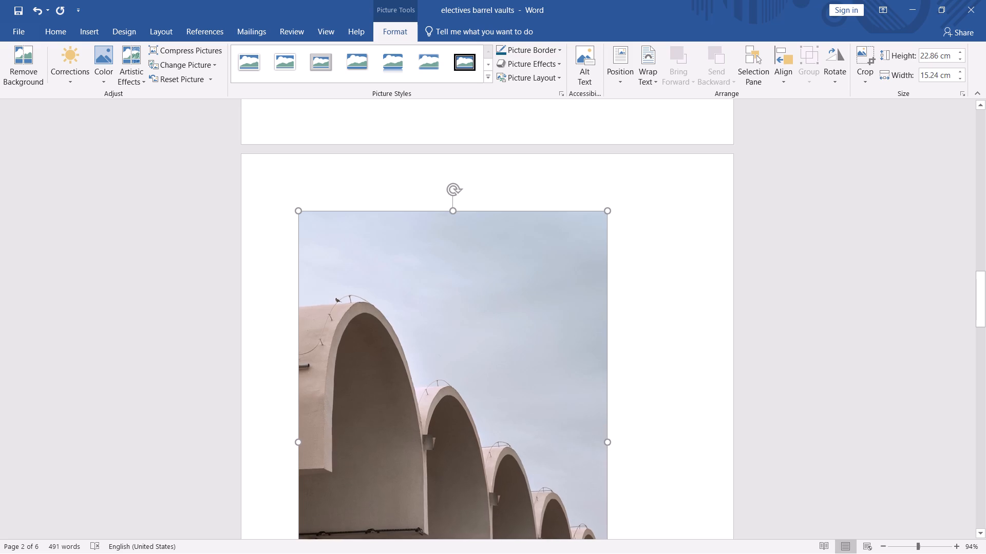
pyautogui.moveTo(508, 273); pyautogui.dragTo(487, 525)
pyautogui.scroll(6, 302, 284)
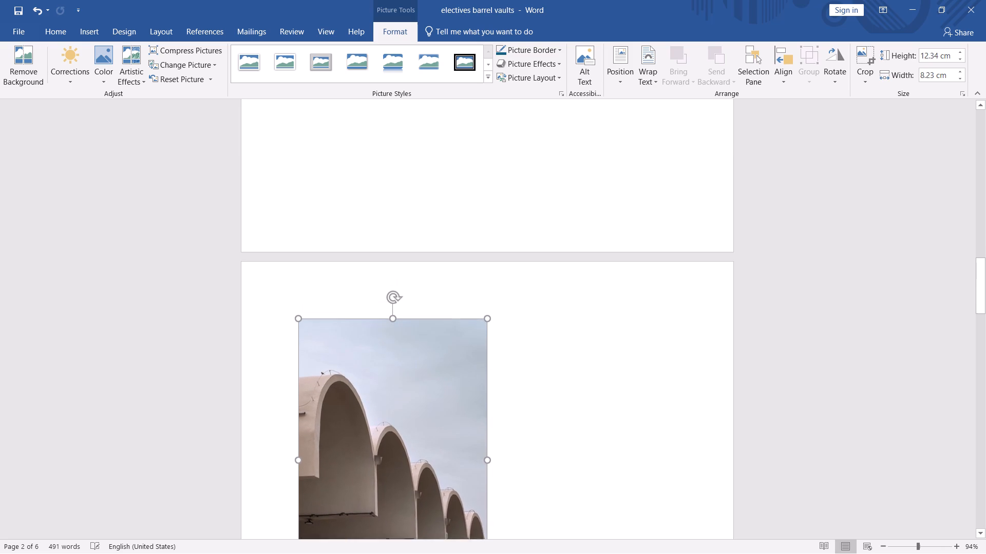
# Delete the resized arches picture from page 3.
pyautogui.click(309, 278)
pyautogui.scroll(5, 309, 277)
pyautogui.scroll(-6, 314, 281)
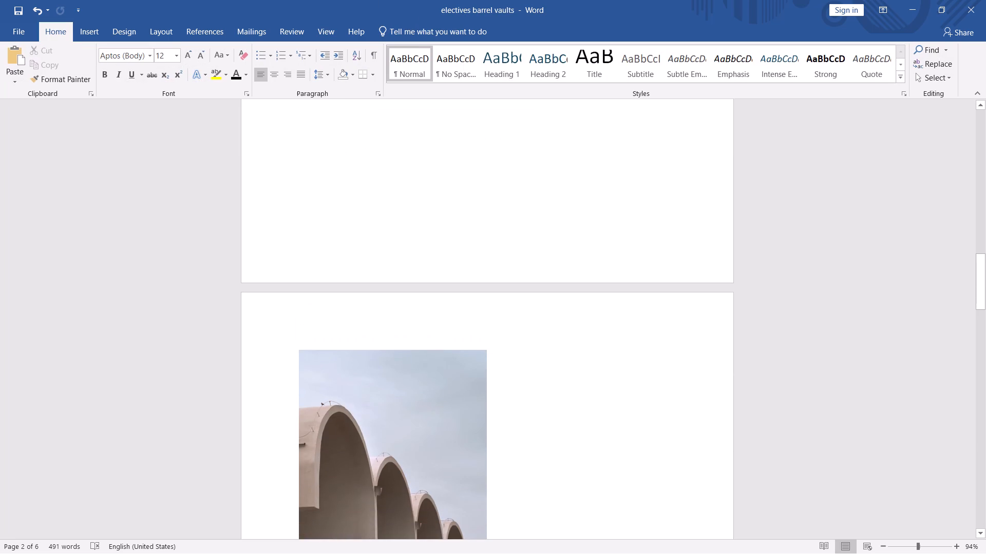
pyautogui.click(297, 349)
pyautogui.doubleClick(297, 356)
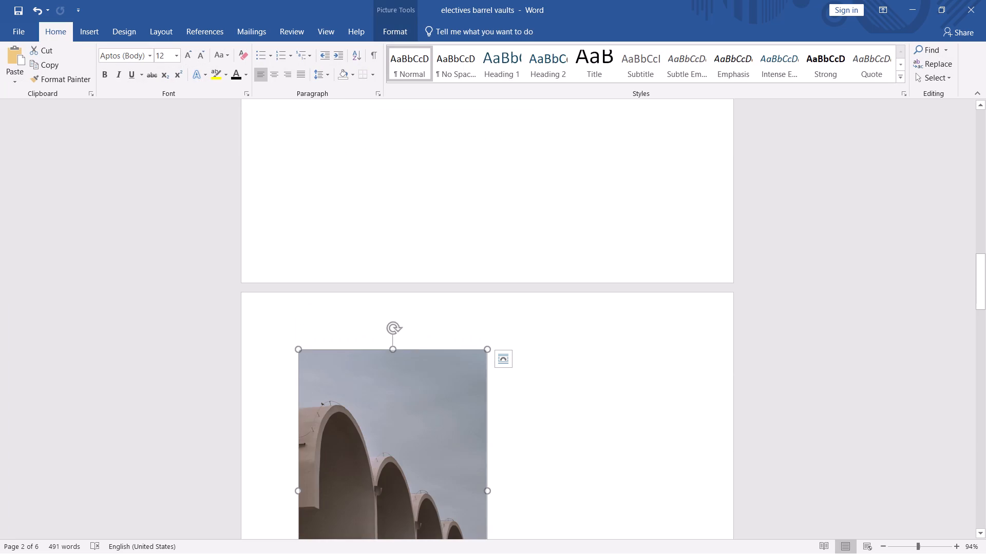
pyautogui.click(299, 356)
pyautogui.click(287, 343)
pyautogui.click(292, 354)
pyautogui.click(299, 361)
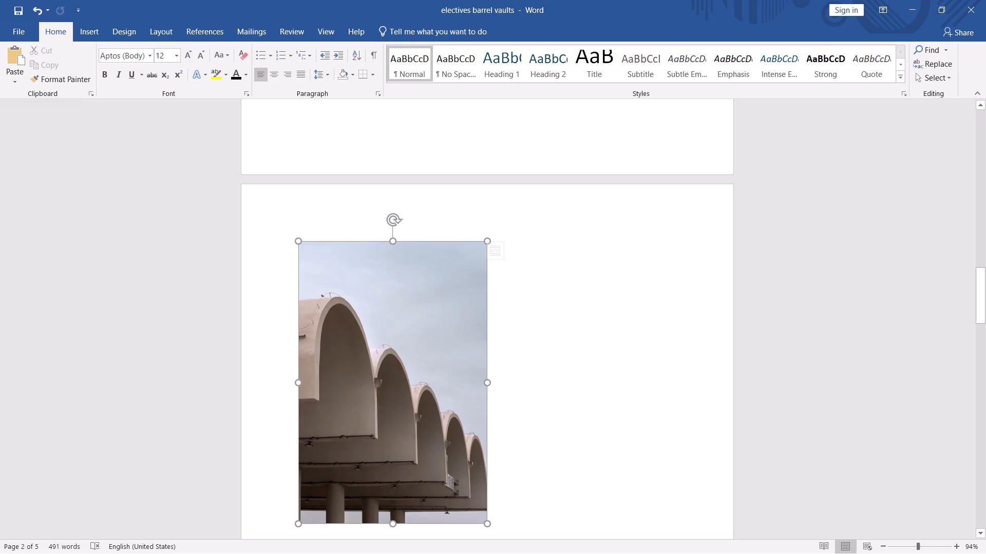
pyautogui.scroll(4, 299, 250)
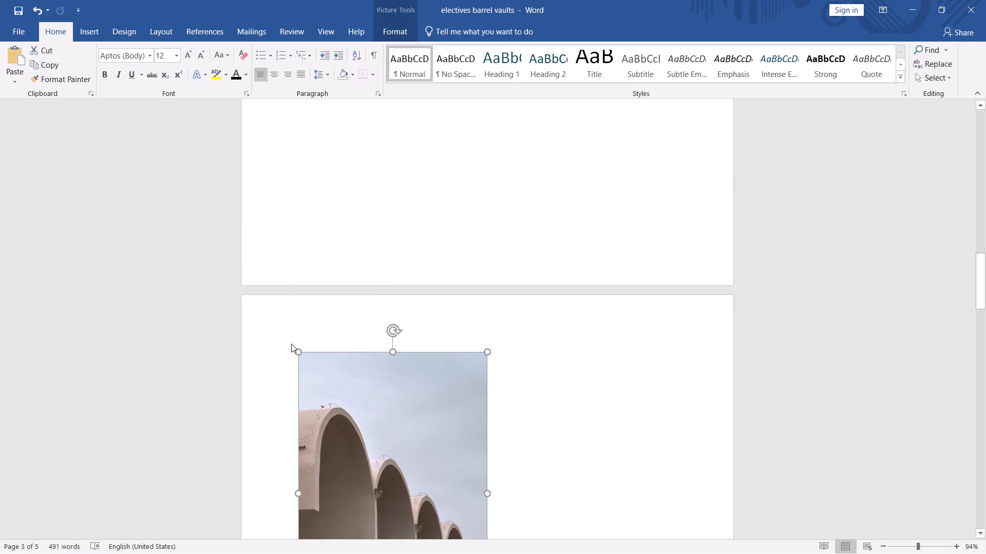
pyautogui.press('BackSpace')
# Look through the cover page and content pages to examine the layout and the space around the End Walls line.
pyautogui.scroll(13, 400, 304)
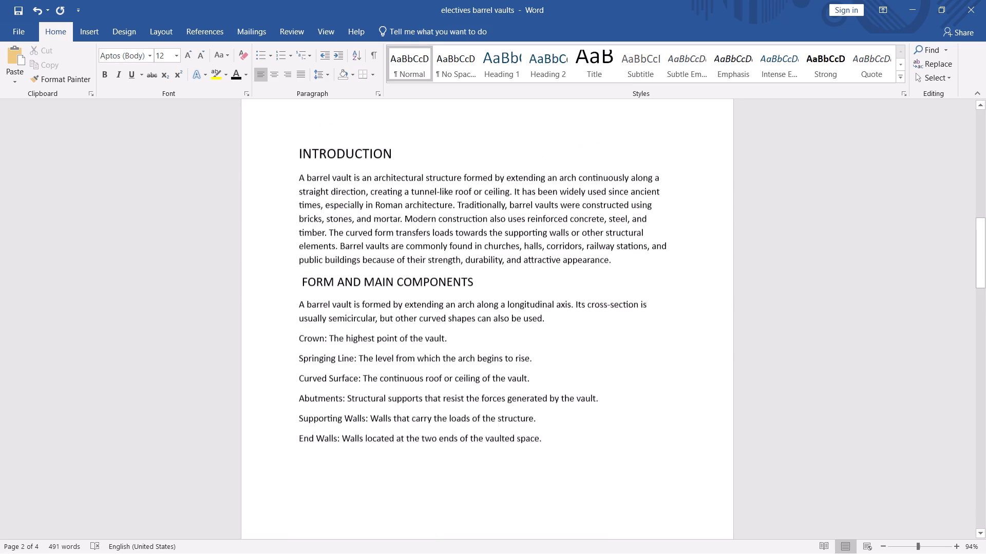
pyautogui.scroll(-16, 422, 312)
pyautogui.scroll(-17, 421, 313)
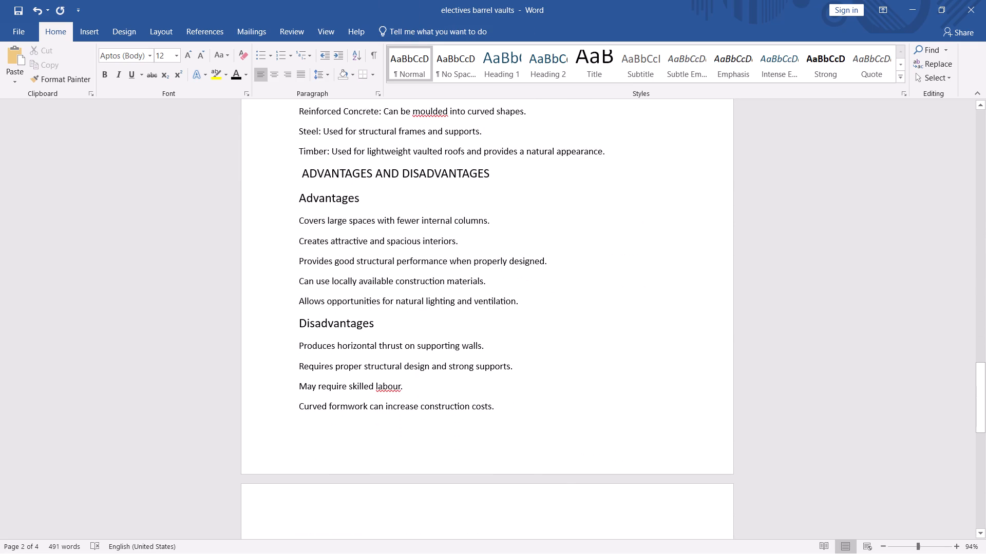
pyautogui.scroll(8, 487, 264)
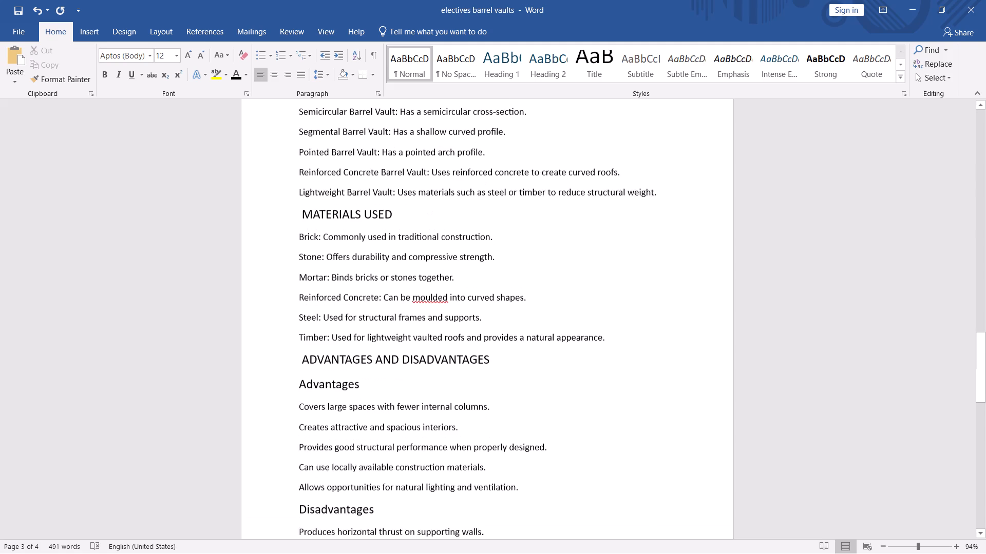
pyautogui.scroll(20, 485, 259)
pyautogui.scroll(9, 489, 319)
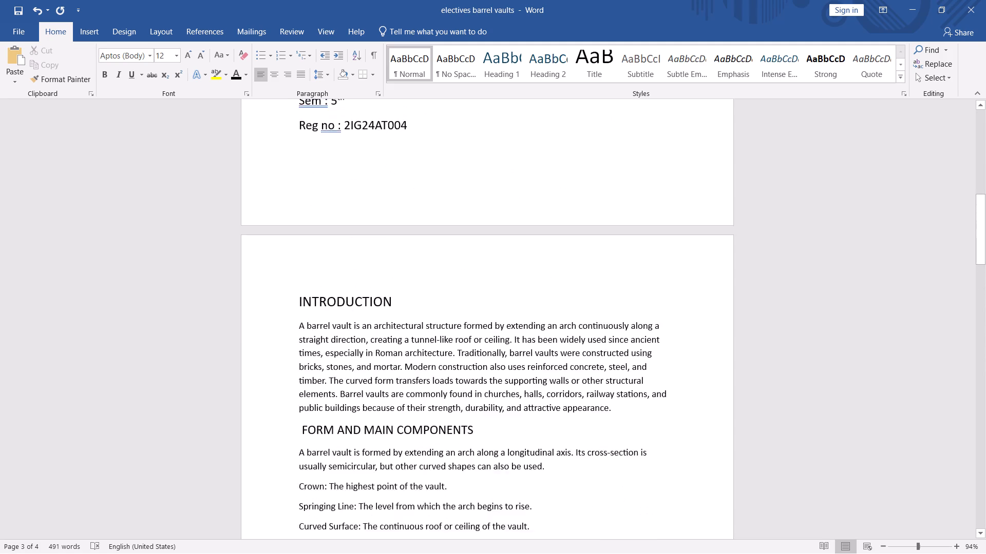
pyautogui.scroll(20, 490, 326)
pyautogui.scroll(15, 490, 326)
pyautogui.scroll(-6, 462, 371)
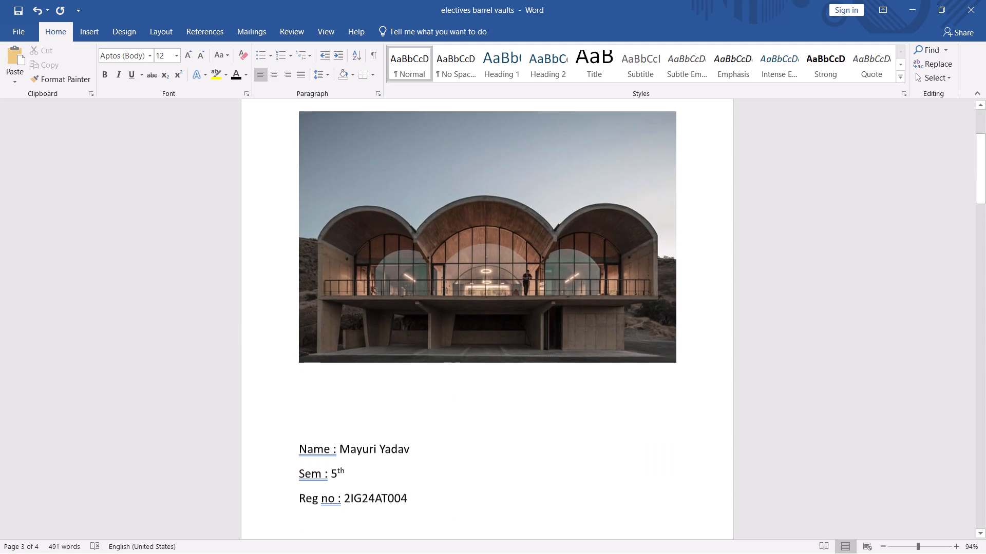
pyautogui.scroll(-14, 464, 364)
pyautogui.scroll(-7, 461, 362)
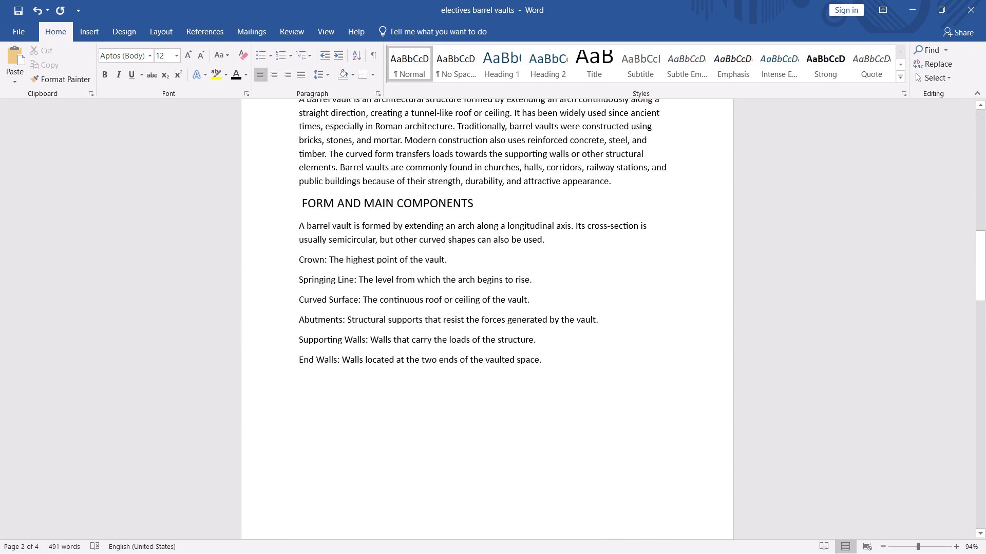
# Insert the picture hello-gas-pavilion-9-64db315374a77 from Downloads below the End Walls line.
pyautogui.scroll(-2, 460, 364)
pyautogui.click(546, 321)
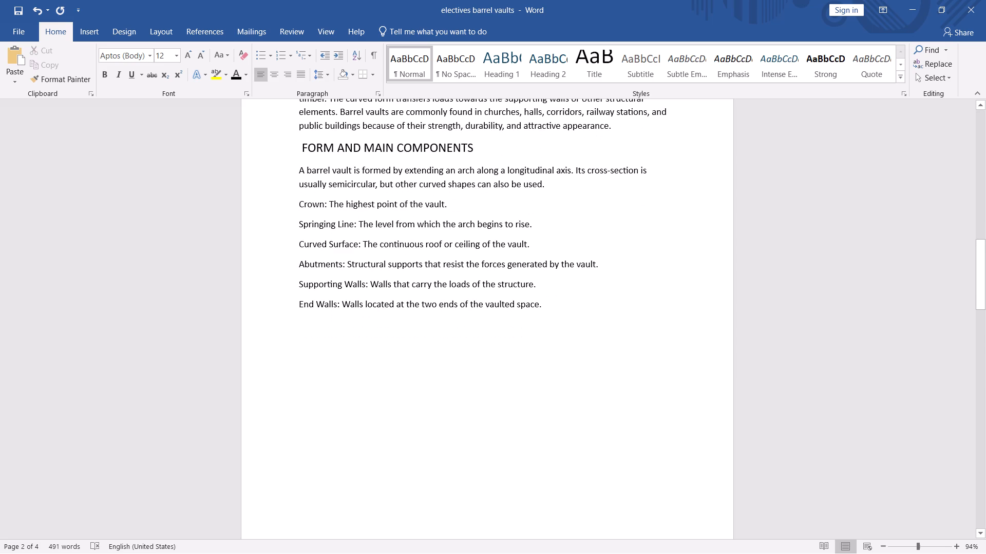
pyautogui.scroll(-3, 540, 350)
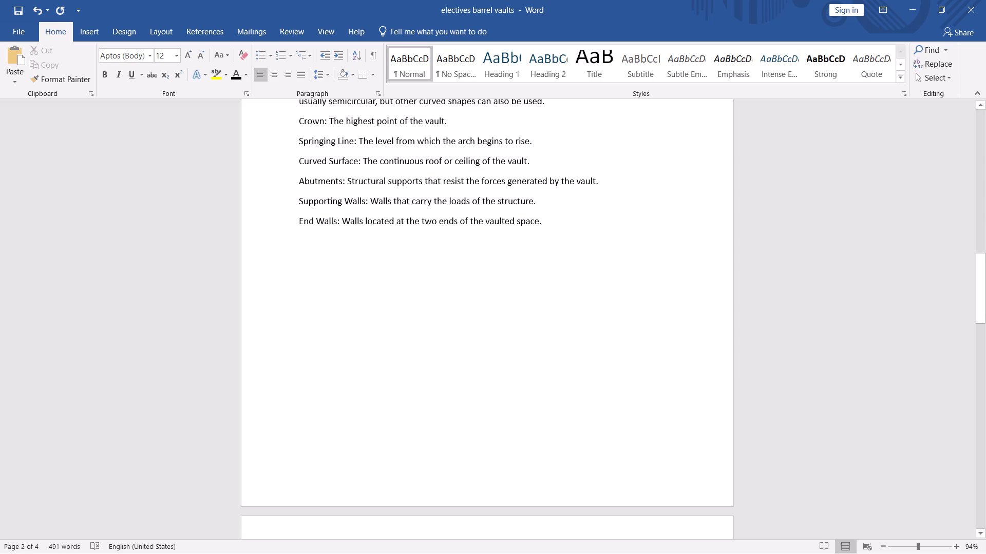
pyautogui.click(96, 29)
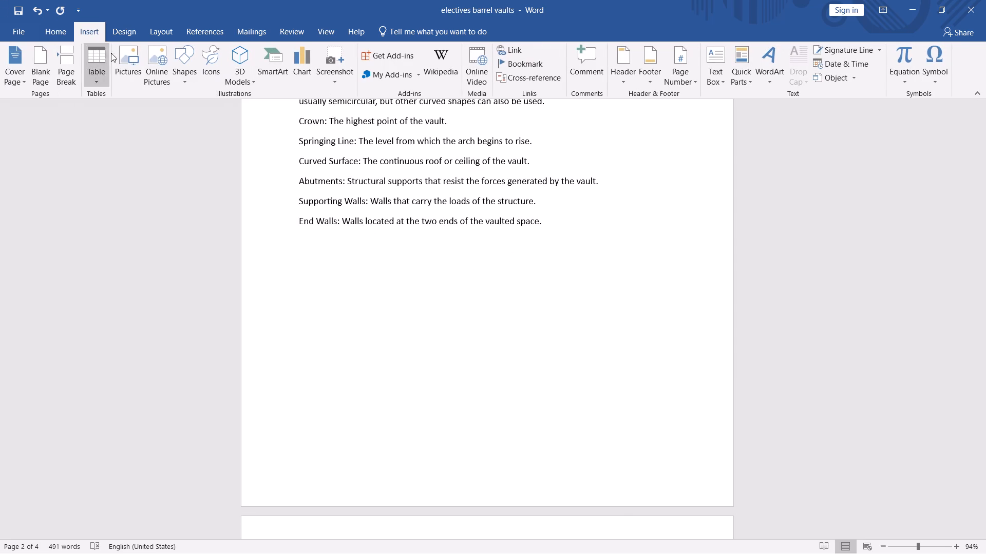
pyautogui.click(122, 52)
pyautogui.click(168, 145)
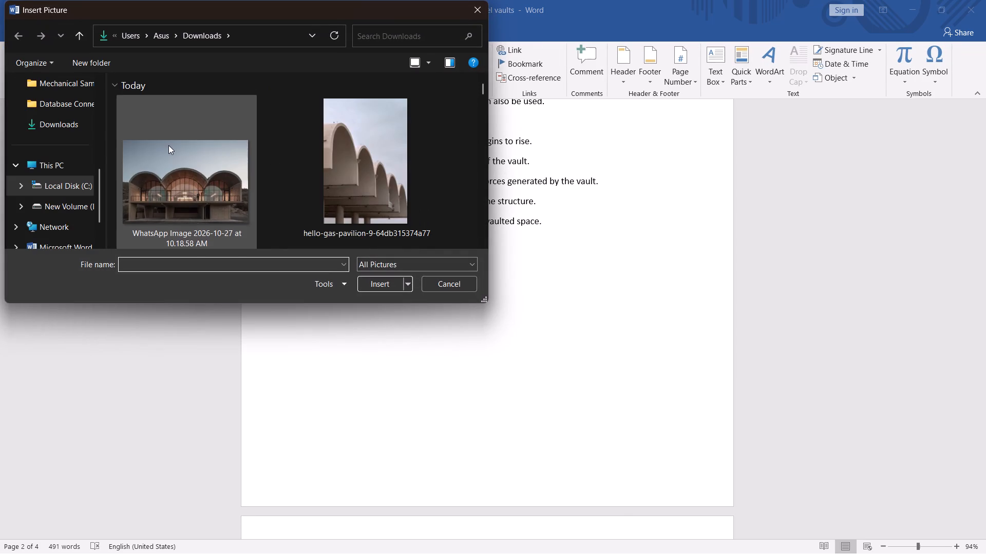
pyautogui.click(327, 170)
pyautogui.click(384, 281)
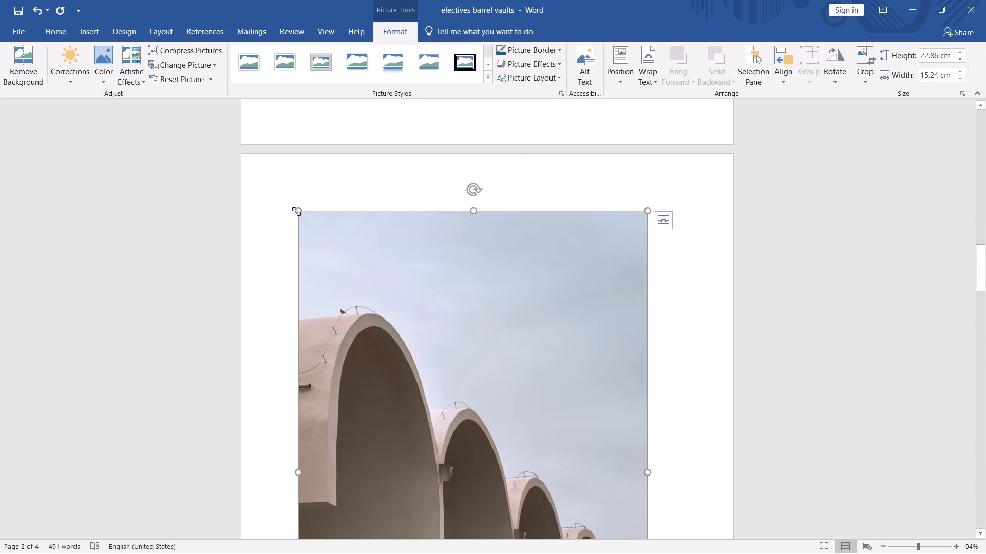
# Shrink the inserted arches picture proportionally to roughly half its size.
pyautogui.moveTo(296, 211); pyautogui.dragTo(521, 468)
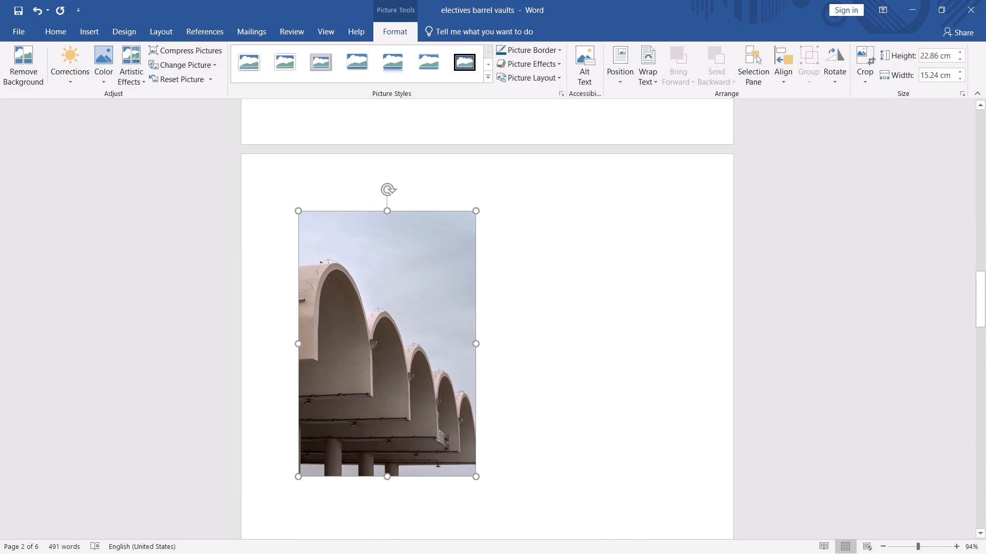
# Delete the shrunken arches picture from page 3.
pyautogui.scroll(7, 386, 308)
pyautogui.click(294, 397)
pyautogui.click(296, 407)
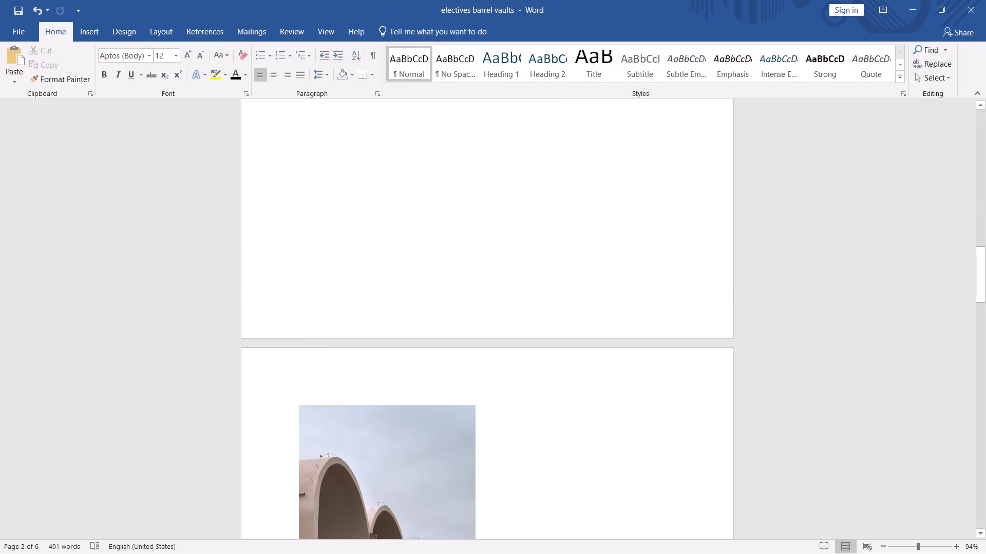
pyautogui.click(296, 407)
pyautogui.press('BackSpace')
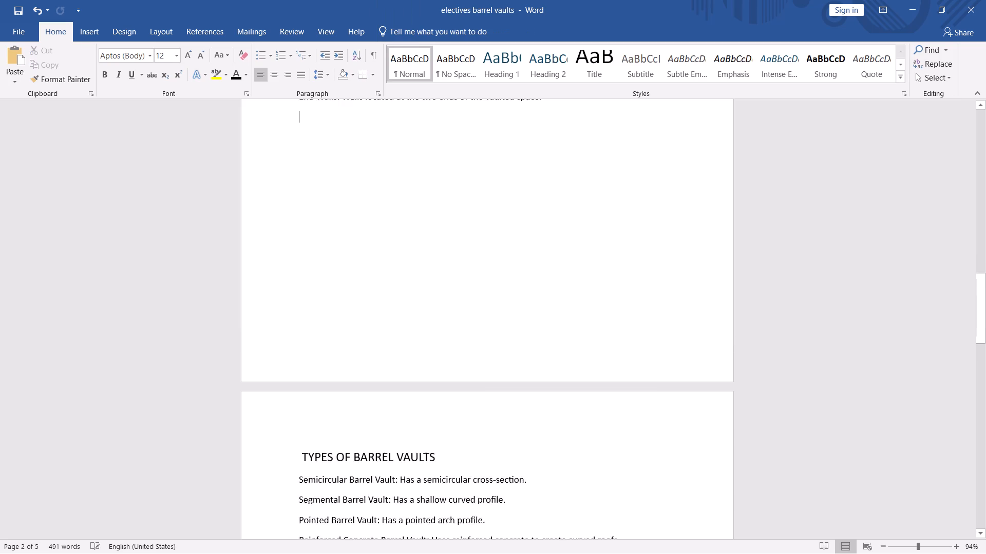
# Review the report from the cover page through the Architectural Applications section, examining page breaks and the blank space below End Walls.
pyautogui.scroll(16, 424, 342)
pyautogui.scroll(18, 432, 342)
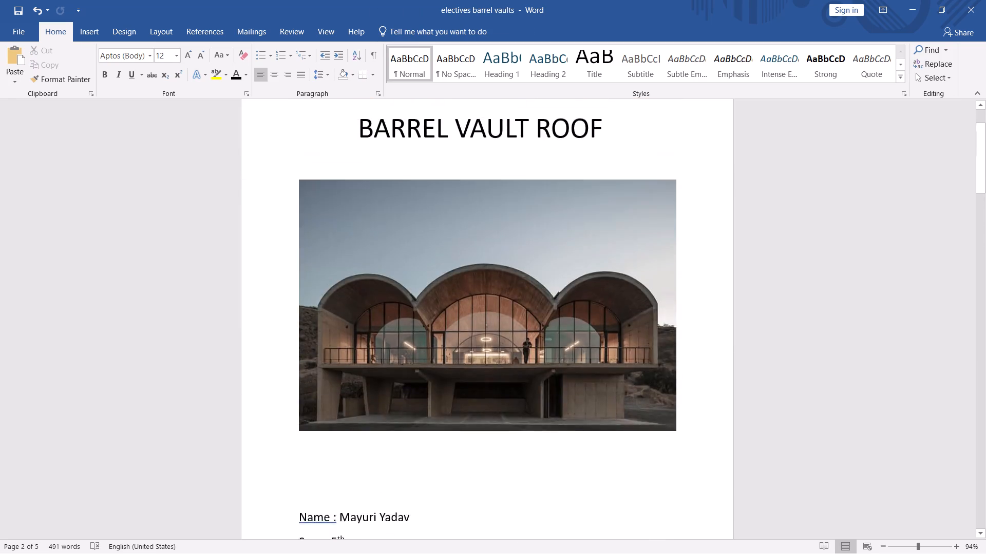
pyautogui.scroll(-20, 431, 341)
pyautogui.scroll(-5, 431, 341)
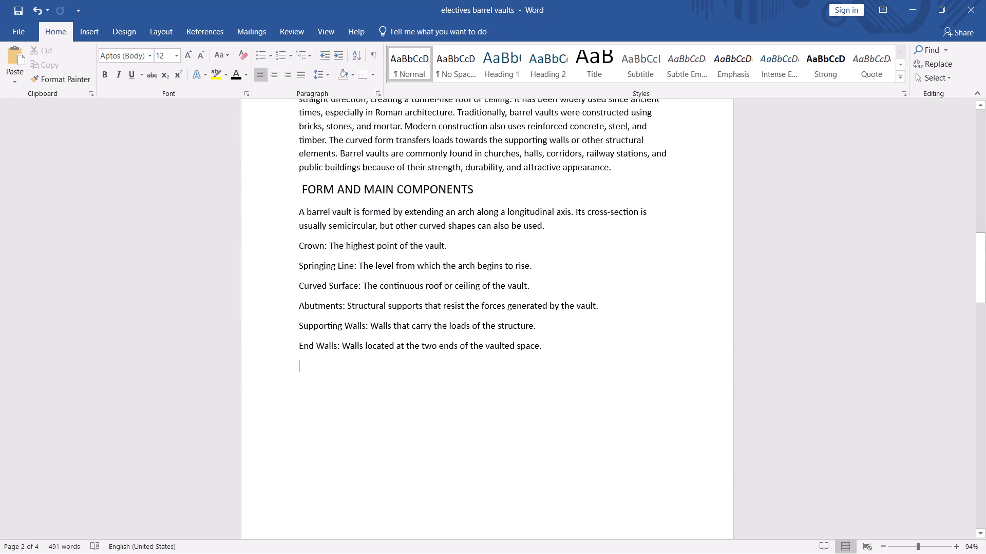
pyautogui.scroll(-6, 438, 351)
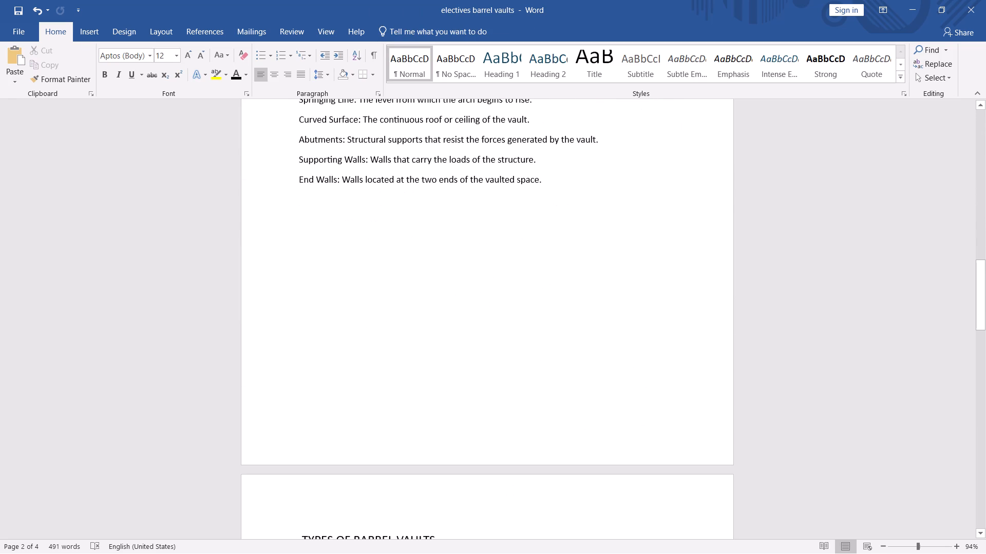
pyautogui.scroll(-14, 434, 352)
pyautogui.scroll(-17, 434, 352)
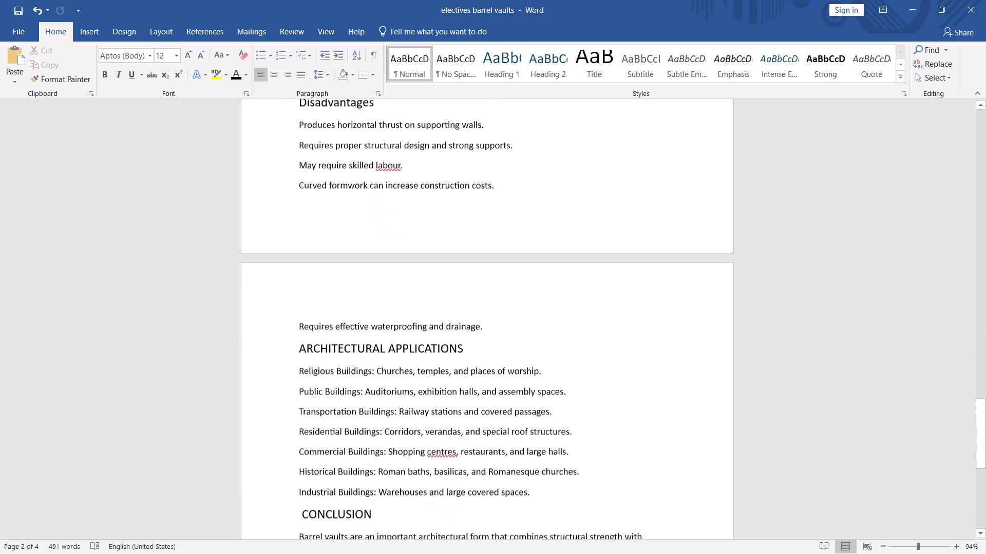
pyautogui.scroll(-9, 435, 352)
pyautogui.scroll(9, 437, 354)
pyautogui.scroll(19, 435, 352)
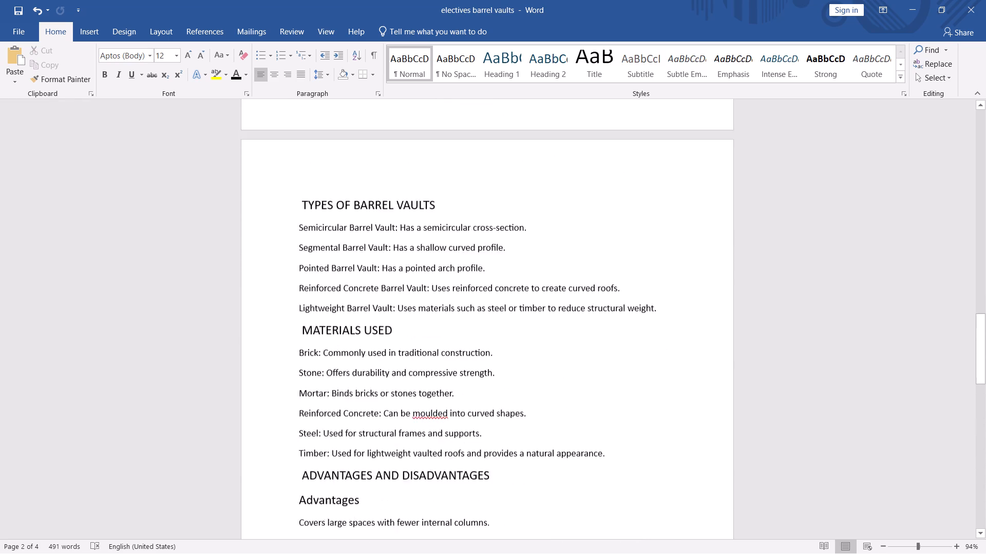
pyautogui.scroll(20, 438, 361)
pyautogui.scroll(20, 438, 361)
pyautogui.scroll(8, 438, 361)
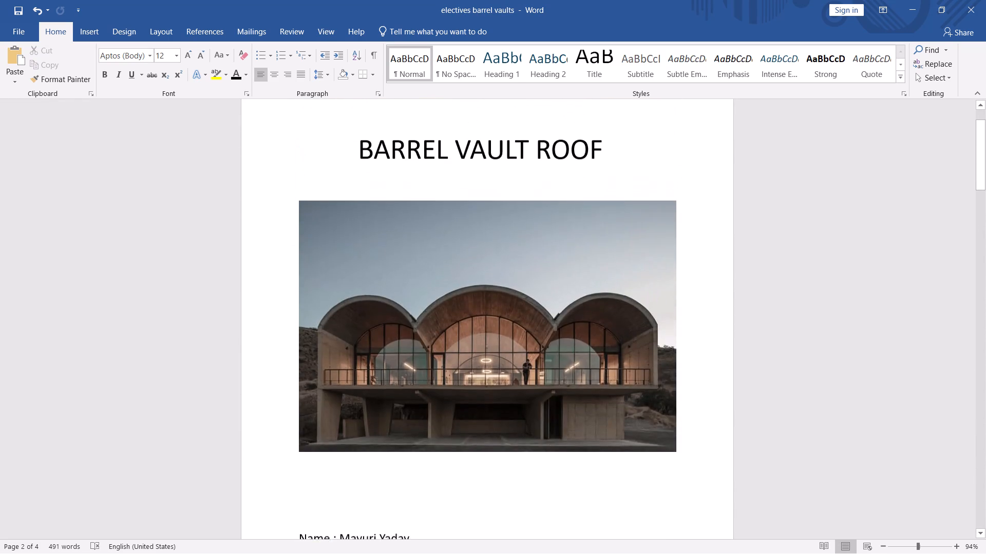
pyautogui.scroll(2, 444, 386)
pyautogui.scroll(-16, 446, 361)
pyautogui.scroll(-13, 473, 351)
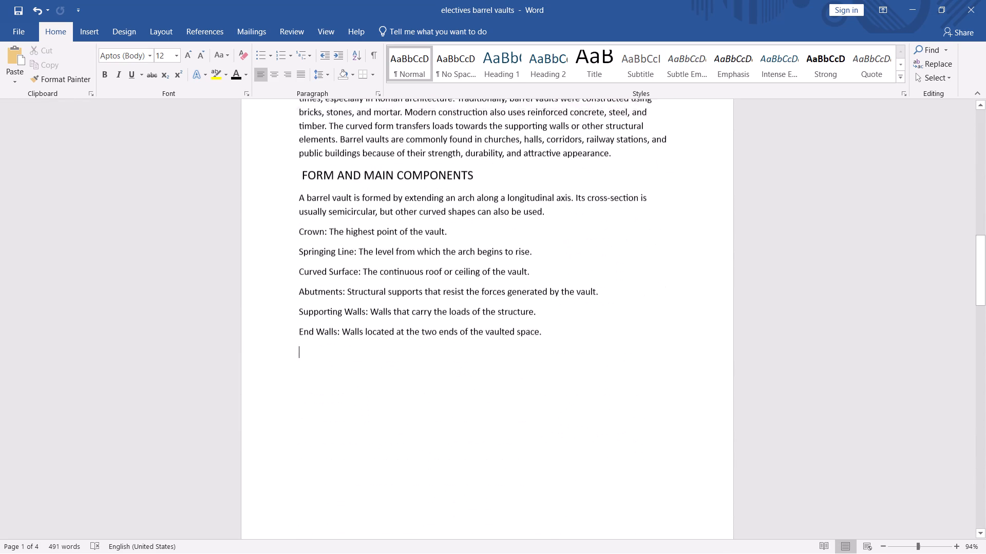
pyautogui.scroll(-13, 339, 345)
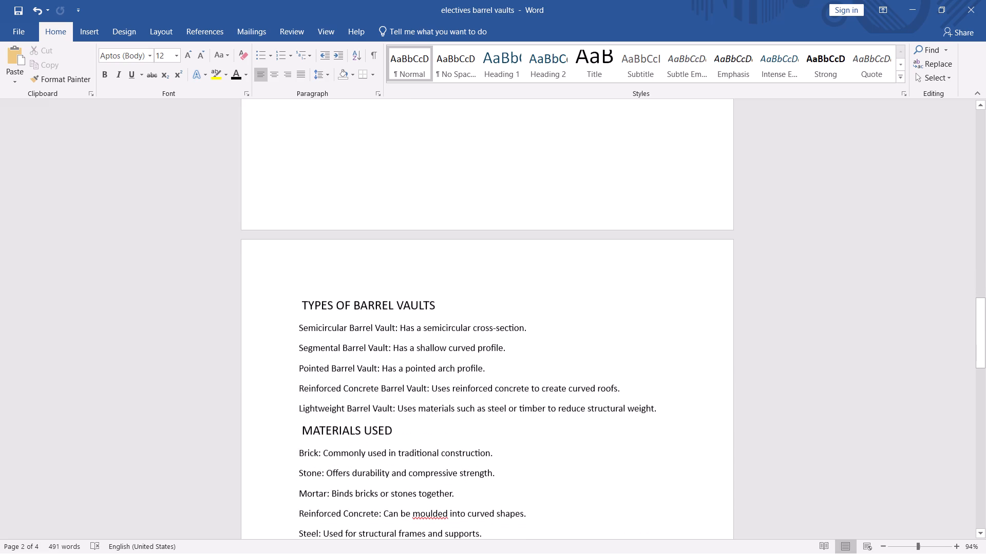
pyautogui.scroll(-7, 451, 326)
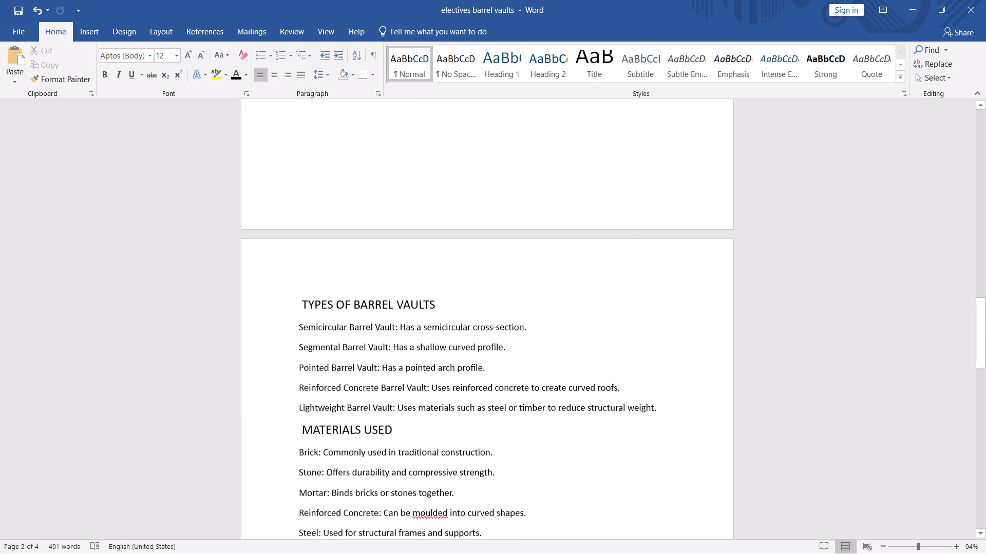
# Insert the picture hello-gas-pavilion-9-64db315374a77 from Downloads on the empty line below the End Walls line.
pyautogui.scroll(16, 512, 347)
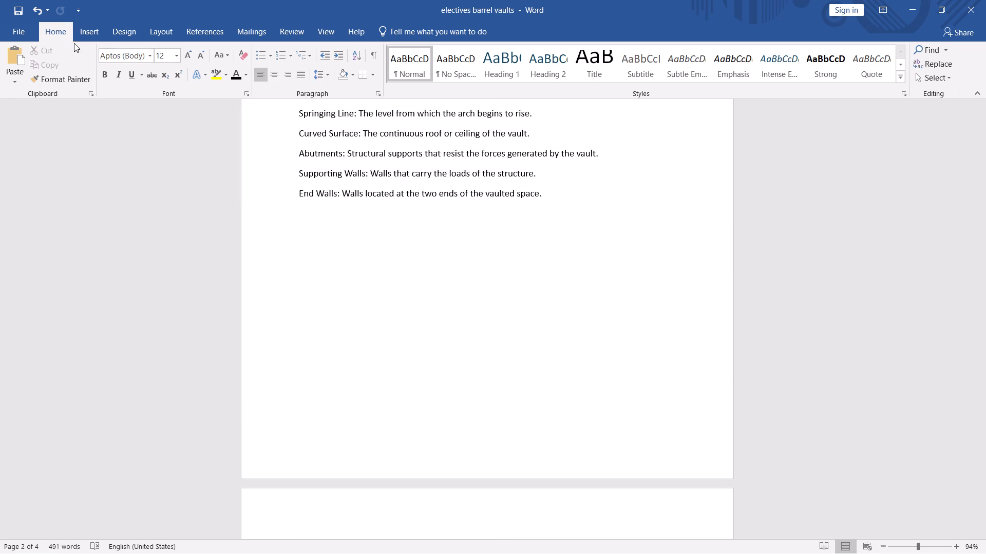
pyautogui.click(75, 26)
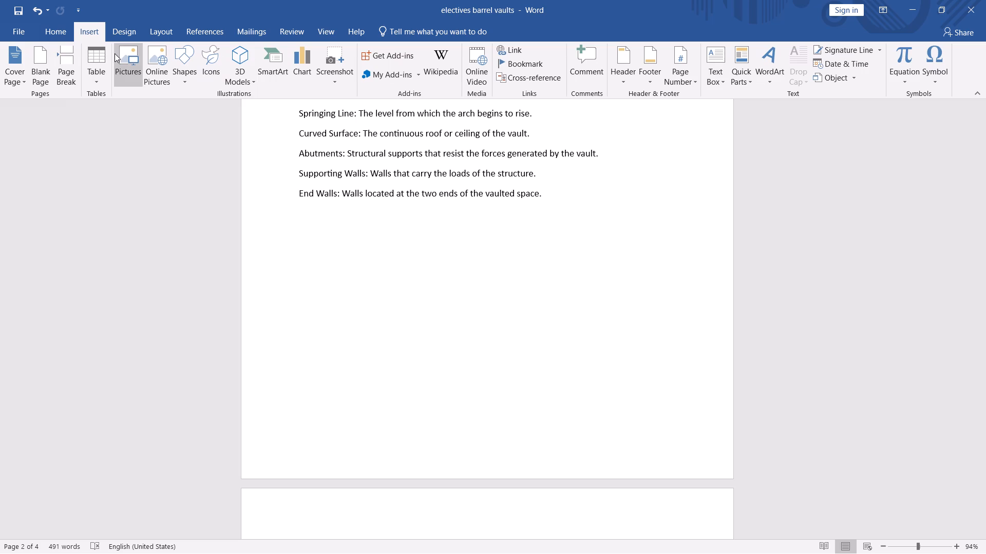
pyautogui.click(125, 53)
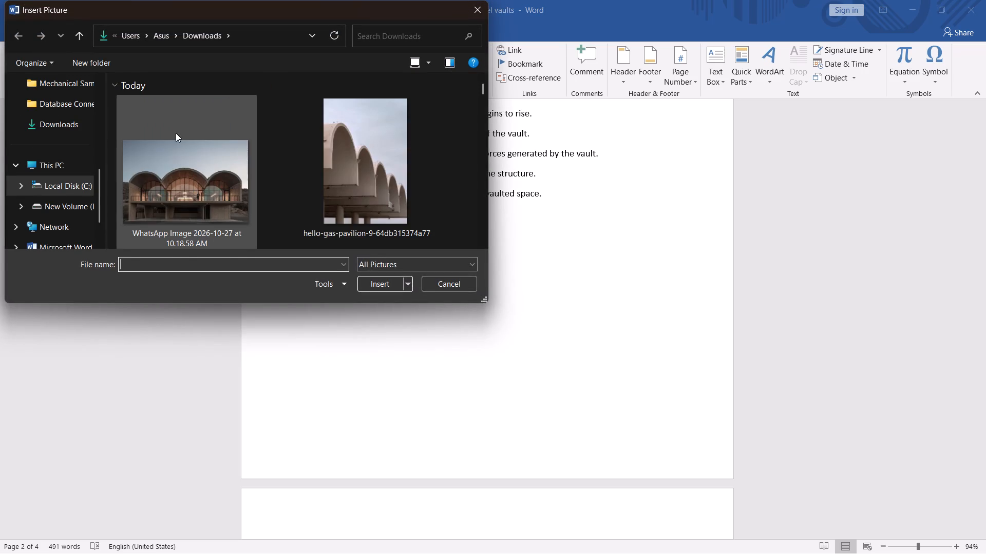
pyautogui.click(381, 182)
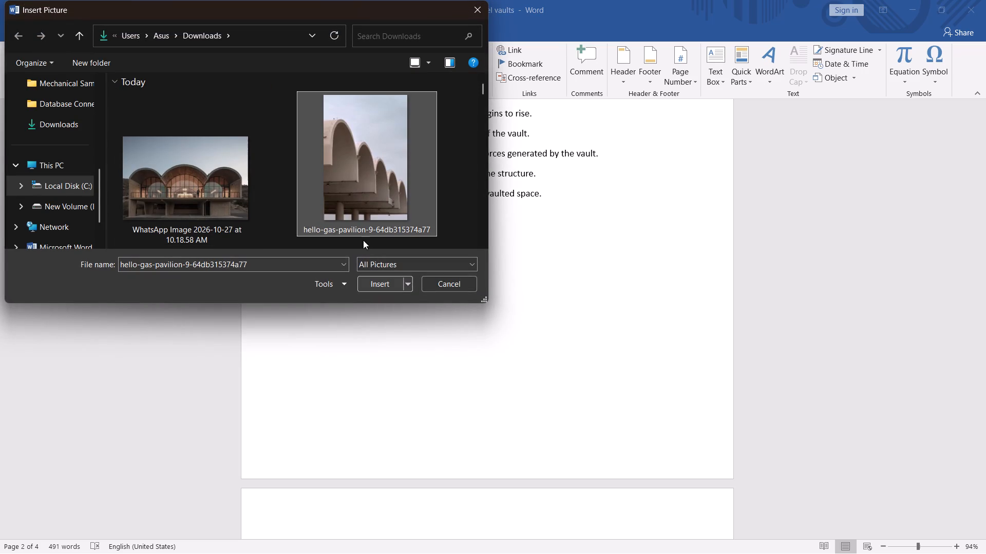
pyautogui.click(379, 287)
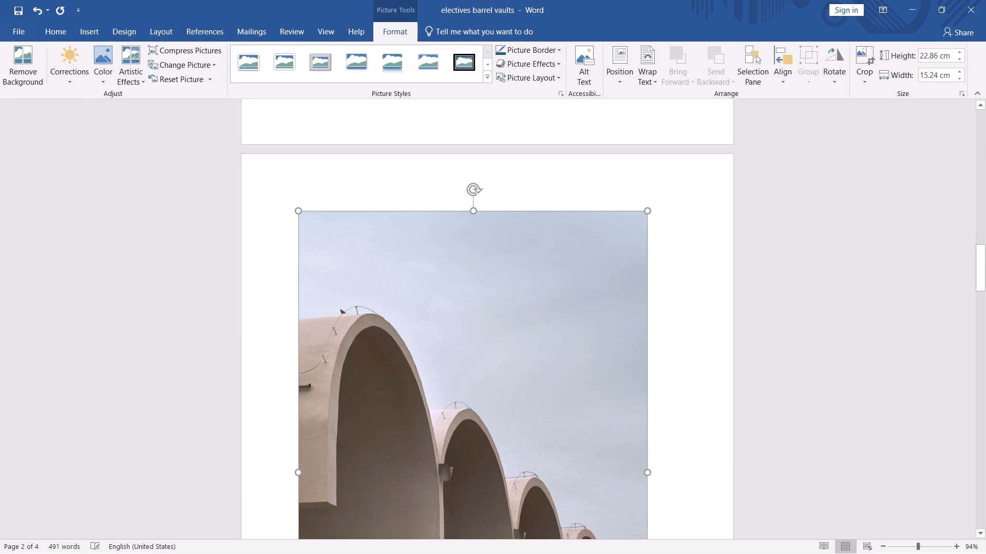
# Shrink the inserted arches picture proportionally to about 15.1 cm high and 10.07 cm wide.
pyautogui.moveTo(298, 211); pyautogui.dragTo(330, 238)
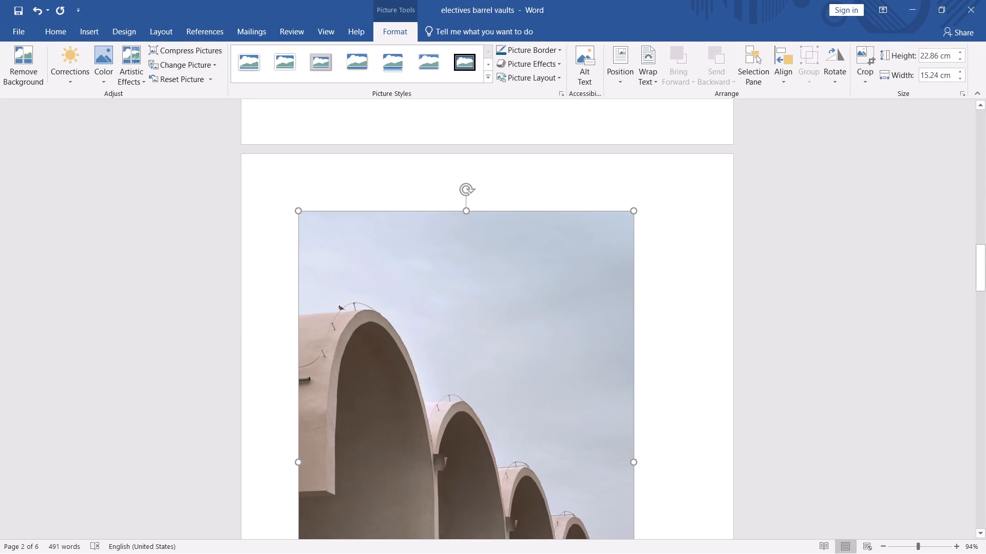
pyautogui.moveTo(330, 238); pyautogui.dragTo(516, 388)
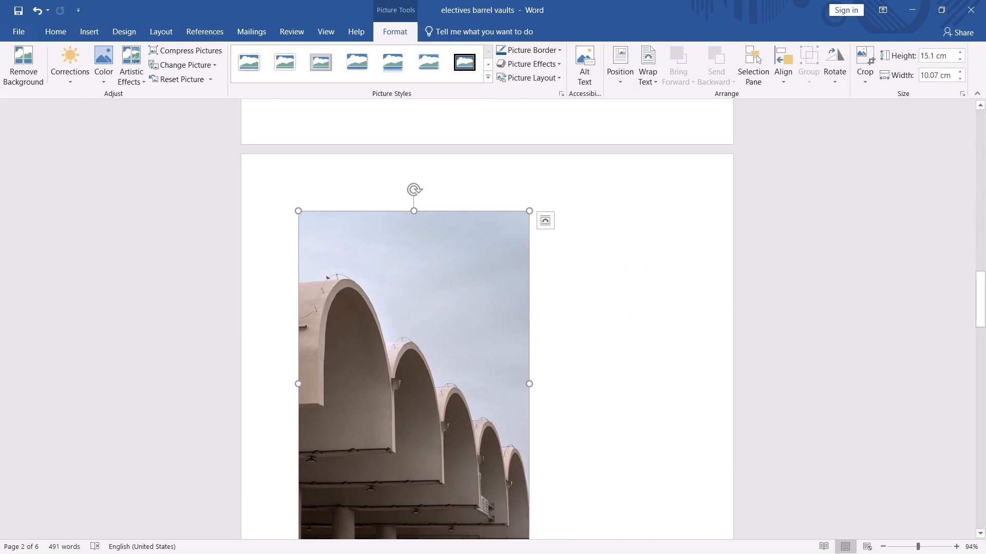
# Move the arches picture away from the left margin toward the middle of page 3.
pyautogui.scroll(-3, 514, 385)
pyautogui.doubleClick(450, 265)
pyautogui.scroll(6, 450, 265)
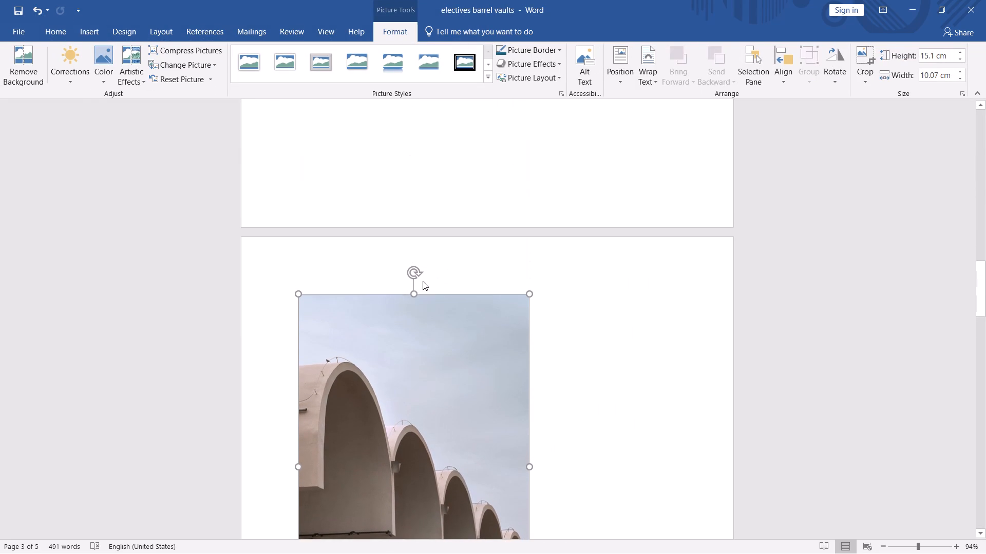
pyautogui.moveTo(409, 294); pyautogui.dragTo(382, 194)
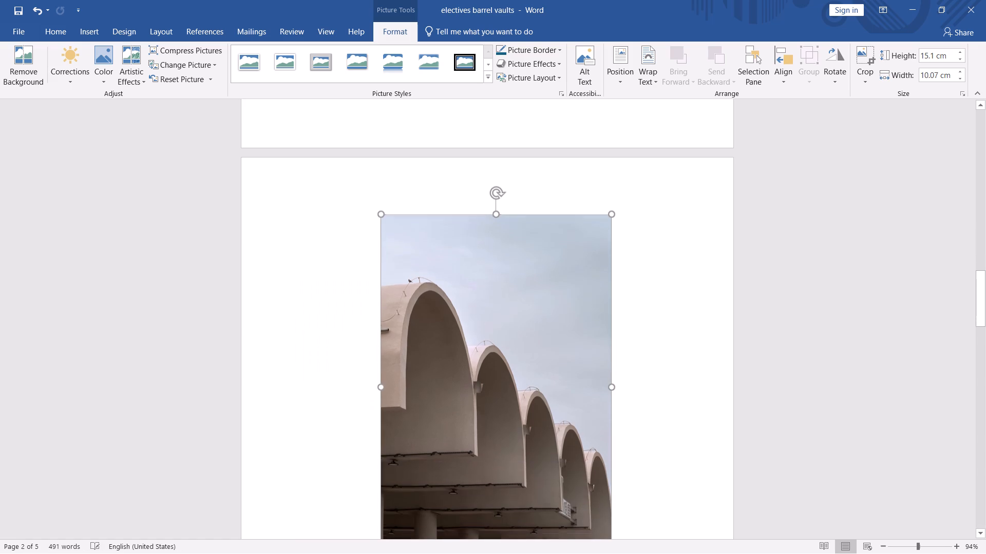
# Shrink the repositioned arches picture proportionally to roughly three-fifths of its size so it takes less room on the page.
pyautogui.scroll(13, 460, 258)
pyautogui.scroll(-7, 560, 310)
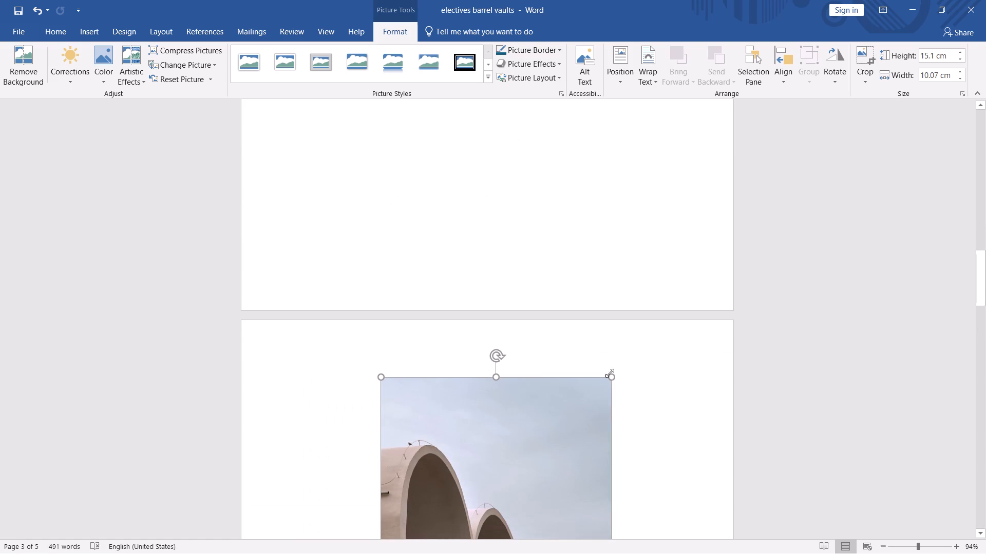
pyautogui.moveTo(611, 378); pyautogui.dragTo(496, 437)
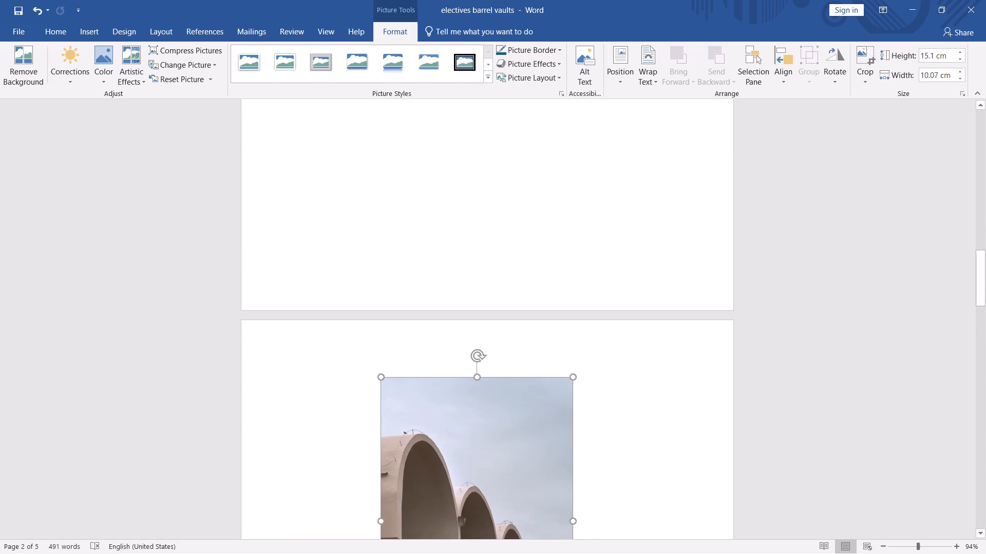
pyautogui.moveTo(496, 437); pyautogui.dragTo(456, 519)
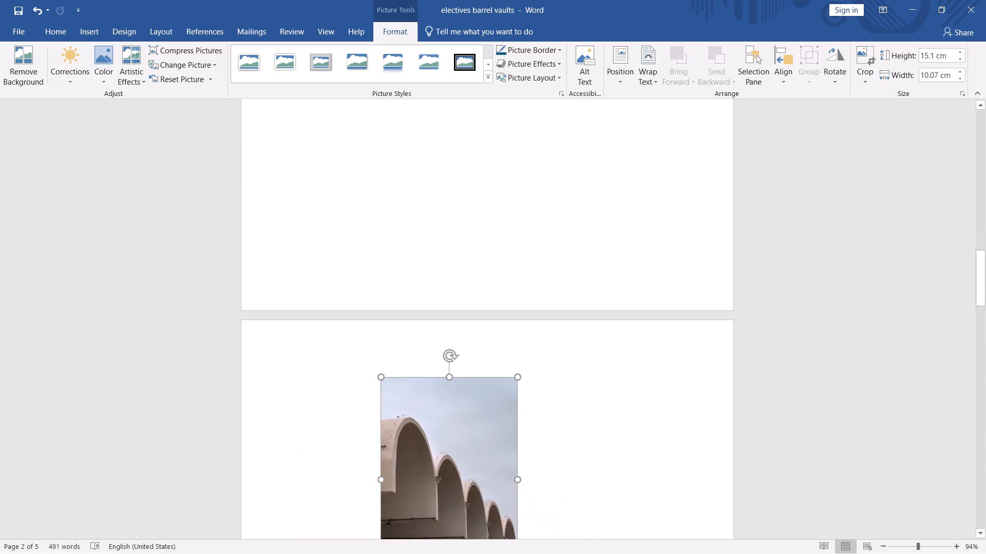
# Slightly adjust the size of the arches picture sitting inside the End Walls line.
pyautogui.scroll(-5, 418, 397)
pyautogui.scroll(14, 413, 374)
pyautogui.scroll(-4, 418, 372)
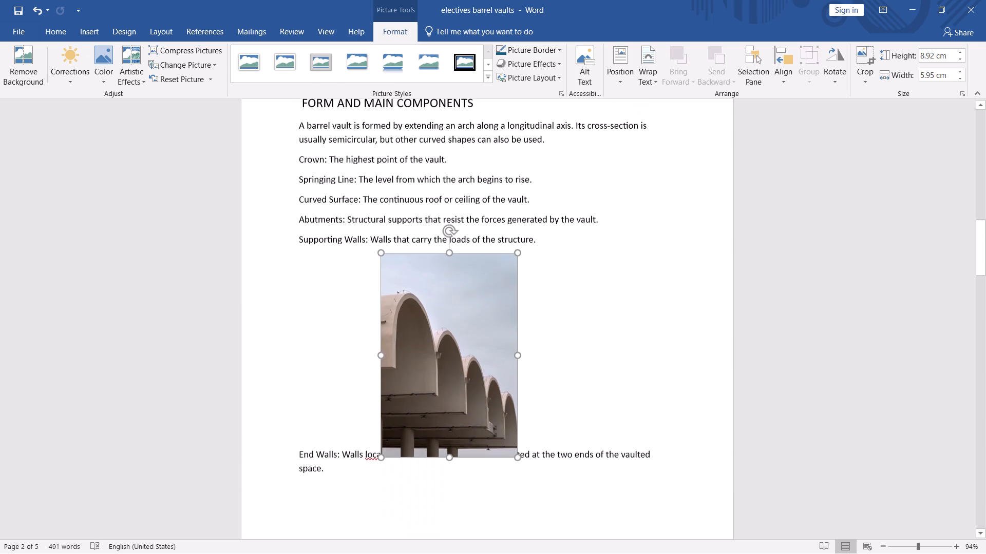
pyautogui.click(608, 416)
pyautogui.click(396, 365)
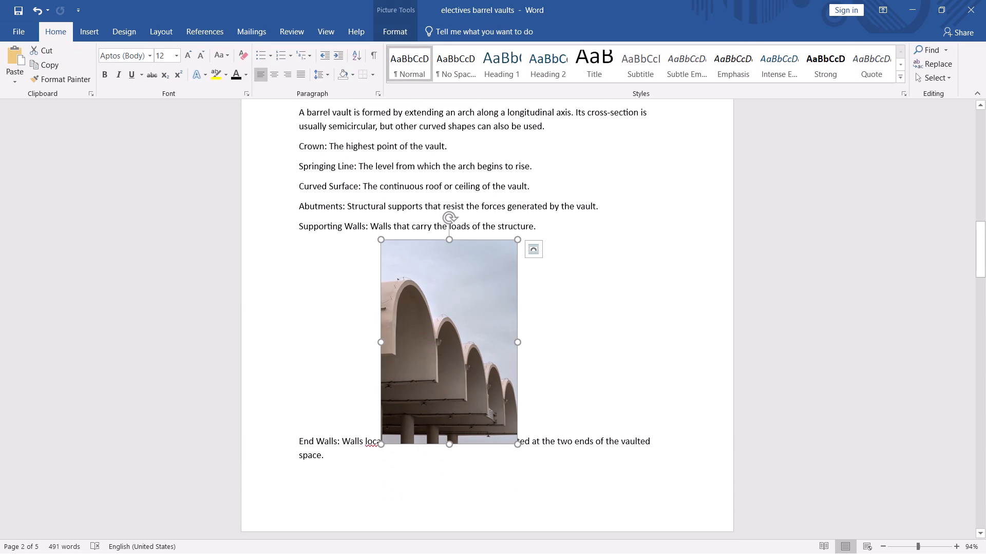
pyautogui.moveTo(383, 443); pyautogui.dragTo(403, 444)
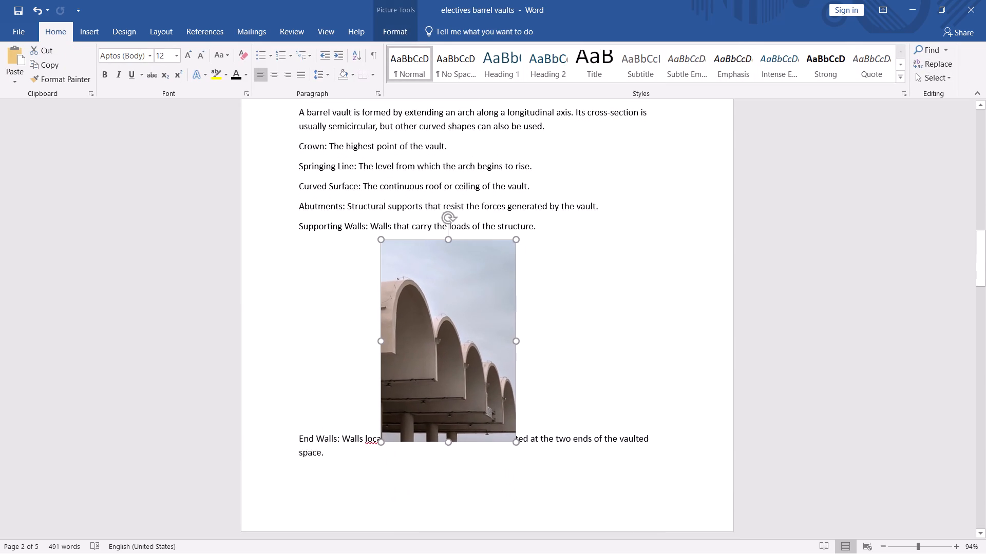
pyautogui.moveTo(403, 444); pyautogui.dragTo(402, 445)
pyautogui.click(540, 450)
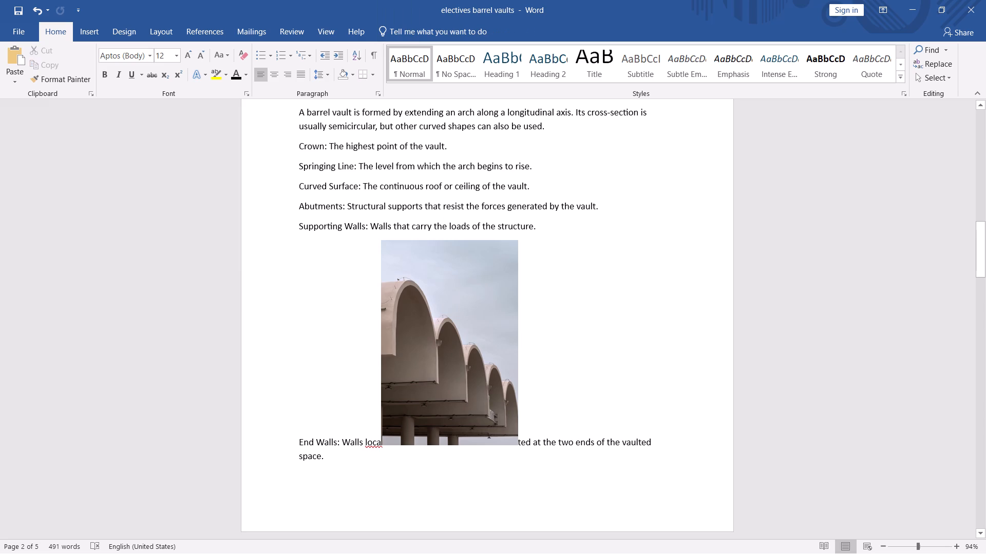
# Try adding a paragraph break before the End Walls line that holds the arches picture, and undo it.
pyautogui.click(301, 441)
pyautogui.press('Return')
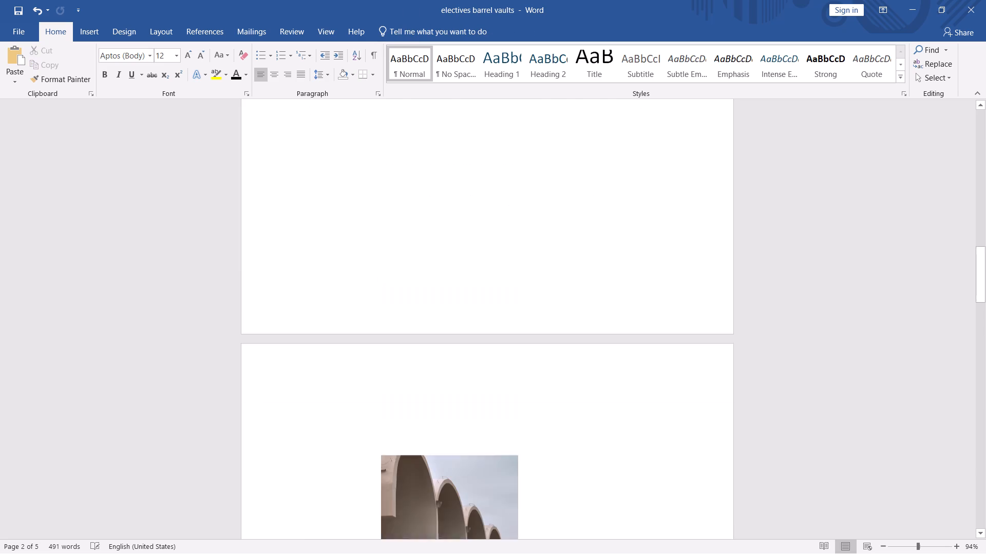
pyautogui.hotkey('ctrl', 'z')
# Cut the arches picture out of the End Walls line and paste it on the second new line below that text.
pyautogui.scroll(4, 511, 331)
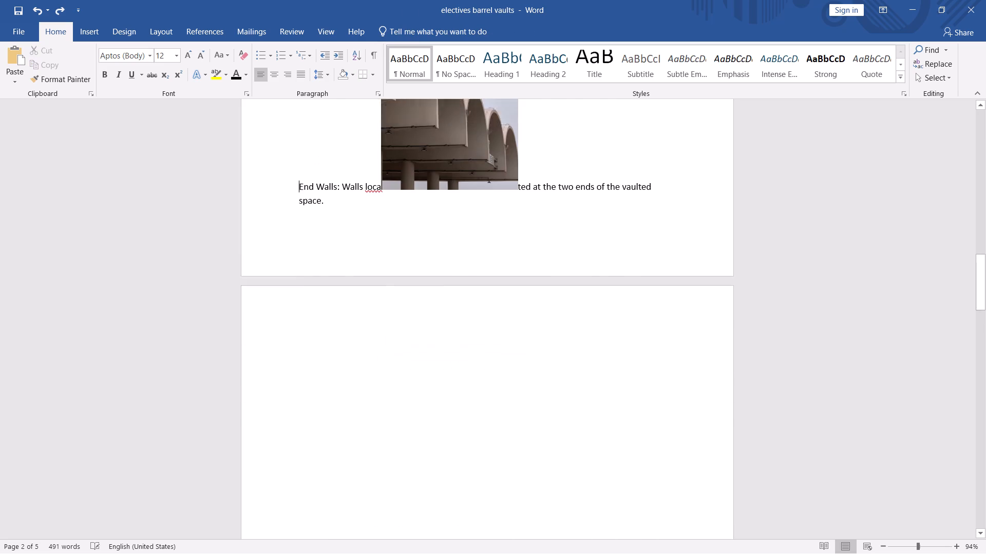
pyautogui.scroll(2, 518, 332)
pyautogui.click(440, 269)
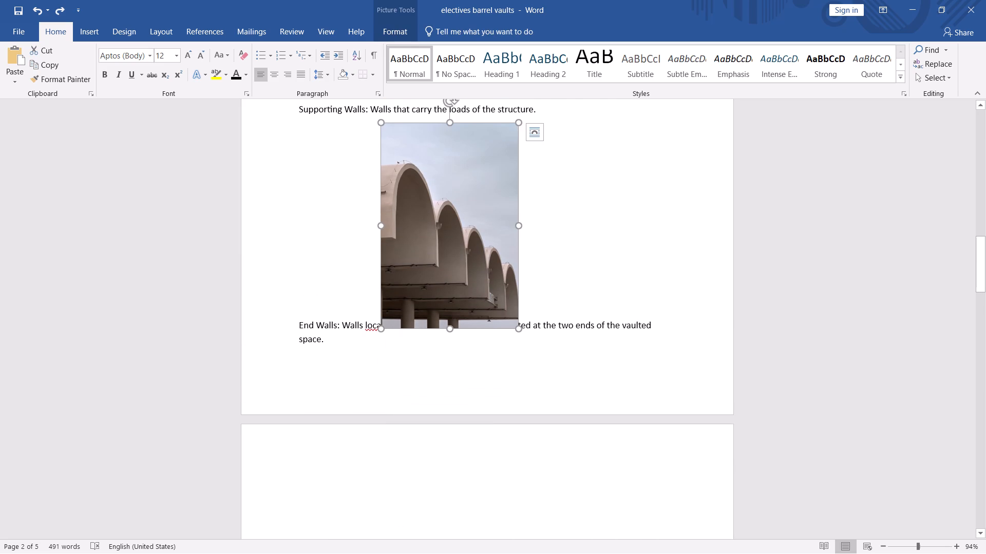
pyautogui.rightClick(440, 269)
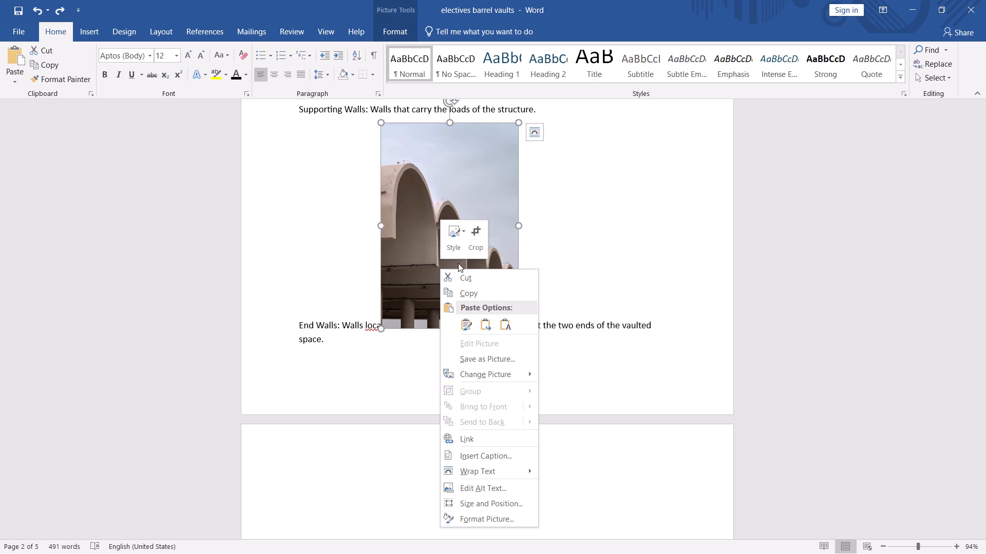
pyautogui.click(463, 273)
pyautogui.scroll(-1, 437, 360)
pyautogui.scroll(5, 439, 360)
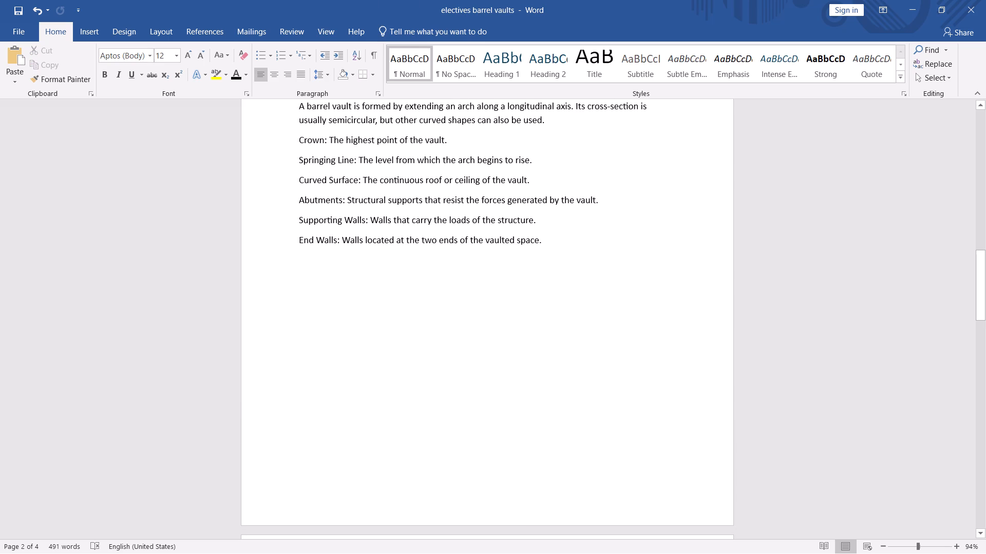
pyautogui.click(550, 244)
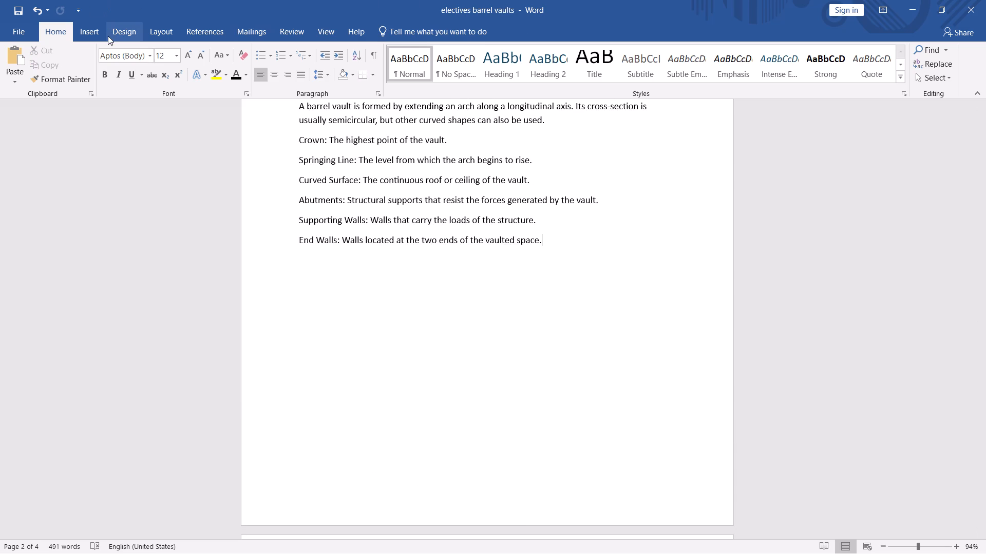
pyautogui.press('Return')
pyautogui.press('Return')
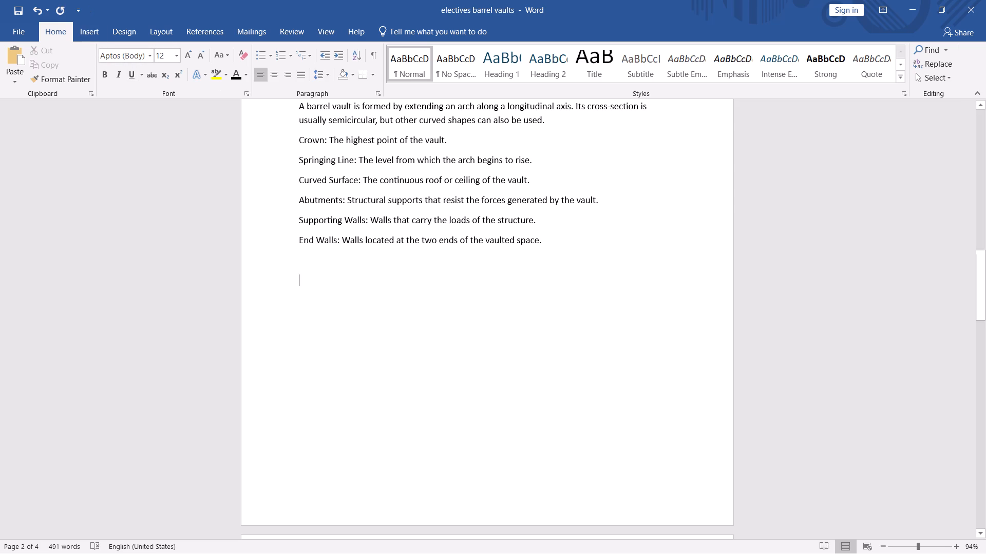
pyautogui.hotkey('ctrl', 'v')
# Shrink the pasted arches picture proportionally to about two-thirds of its size so it fits on page 2.
pyautogui.scroll(2, 390, 313)
pyautogui.click(343, 352)
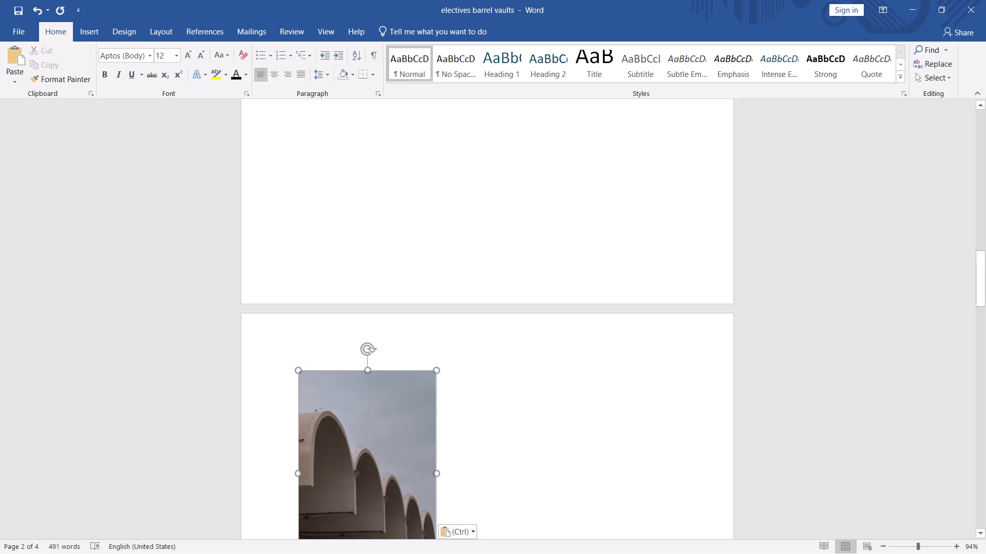
pyautogui.click(295, 372)
pyautogui.moveTo(300, 369); pyautogui.dragTo(366, 429)
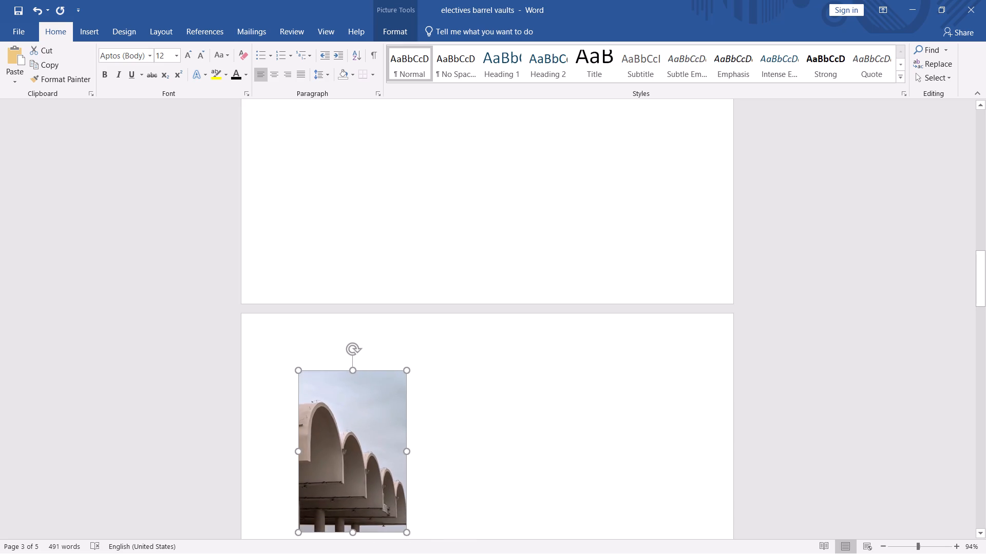
pyautogui.moveTo(366, 429); pyautogui.dragTo(377, 438)
pyautogui.scroll(4, 400, 350)
pyautogui.moveTo(354, 284); pyautogui.dragTo(373, 287)
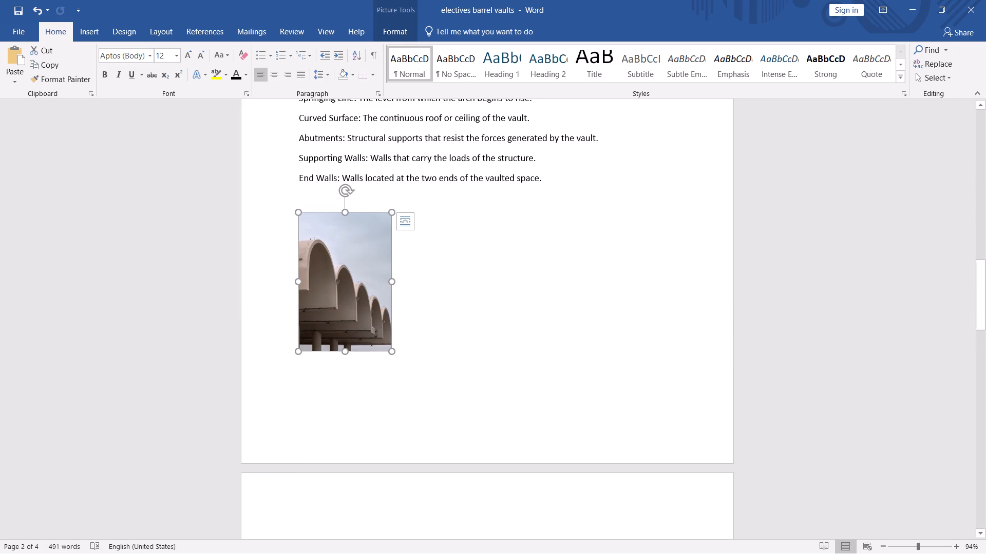
# Indent the arches picture with spaces to move it from the left margin toward the middle of the page.
pyautogui.click(295, 226)
pyautogui.press('space')
pyautogui.press('space')
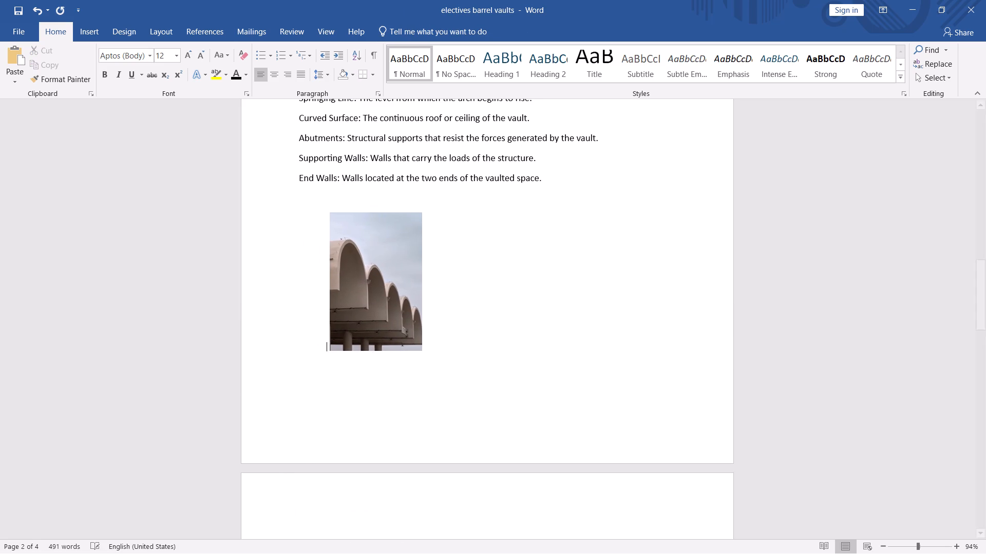
# Enlarge the indented arches picture proportionally by about a quarter, keeping it on page 2.
pyautogui.click(399, 231)
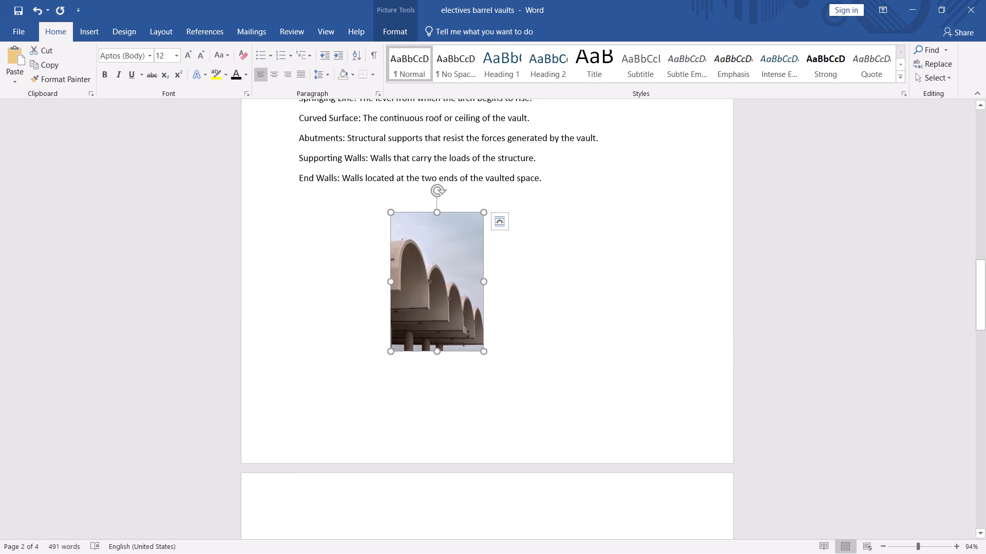
pyautogui.moveTo(484, 356); pyautogui.dragTo(639, 450)
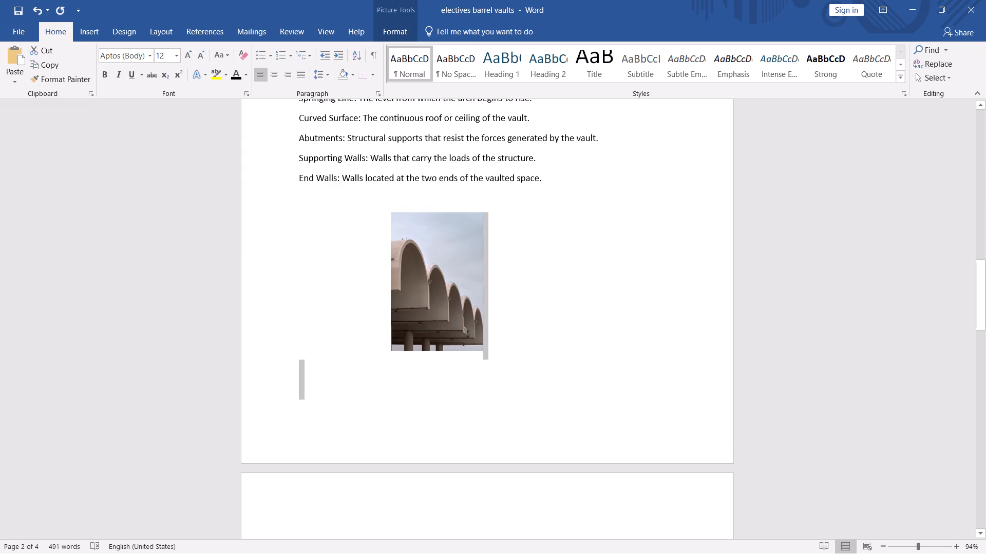
pyautogui.click(406, 292)
pyautogui.click(443, 305)
pyautogui.moveTo(482, 353); pyautogui.dragTo(483, 353)
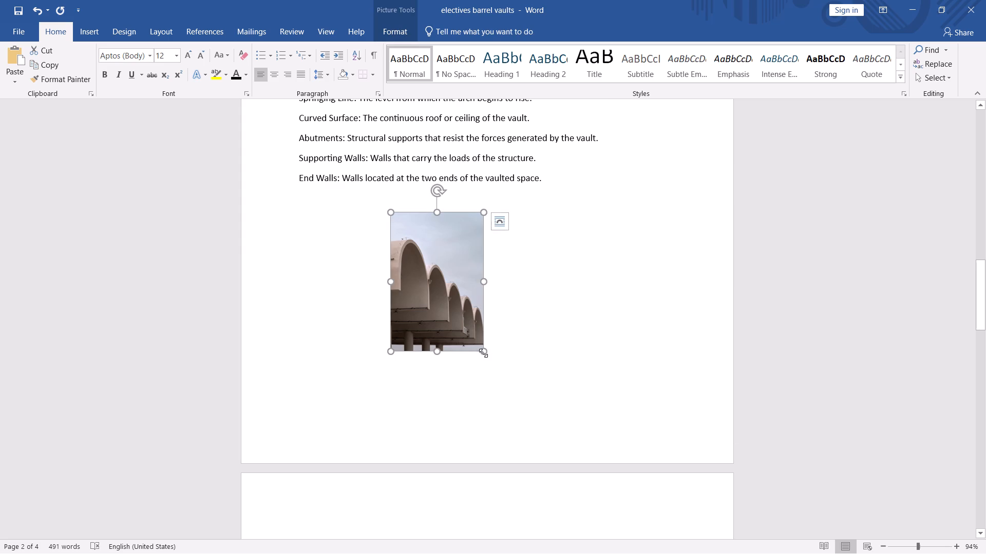
pyautogui.moveTo(483, 353); pyautogui.dragTo(506, 384)
pyautogui.moveTo(461, 297); pyautogui.dragTo(471, 302)
# Stretch the arches picture horizontally to nearly double its width while keeping its height.
pyautogui.click(443, 288)
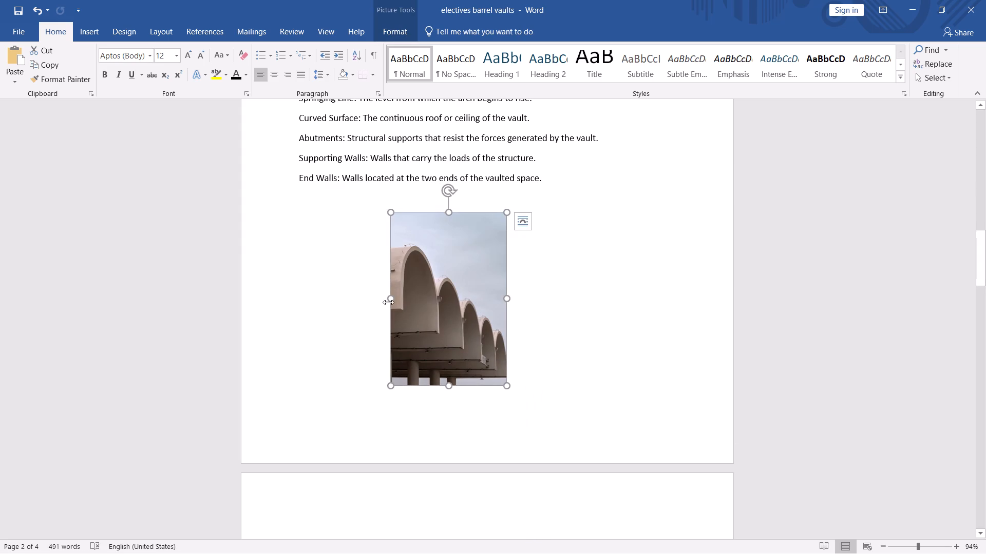
pyautogui.moveTo(391, 301); pyautogui.dragTo(293, 285)
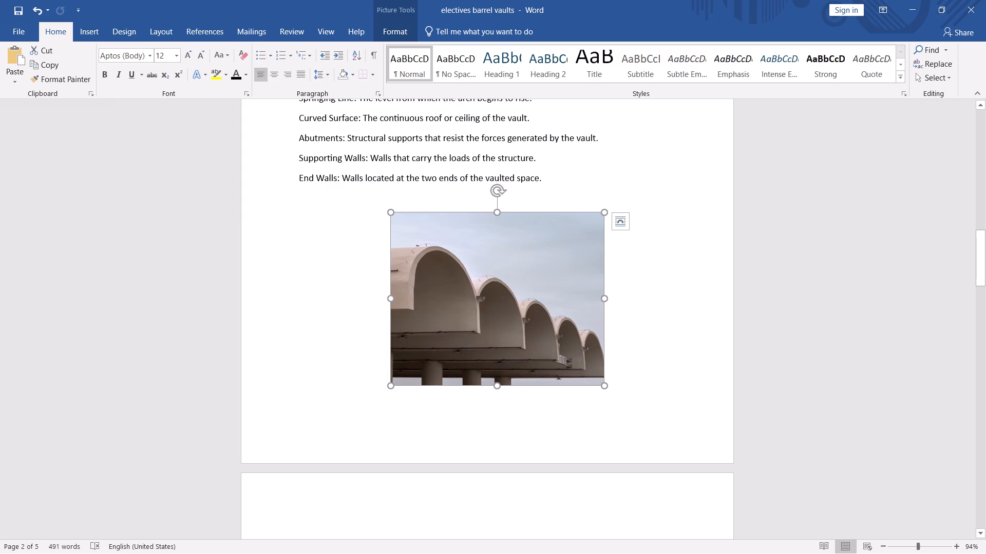
# Remove some of the spaces before the arches picture so it sits closer to the centre between the margins.
pyautogui.click(389, 229)
pyautogui.click(387, 222)
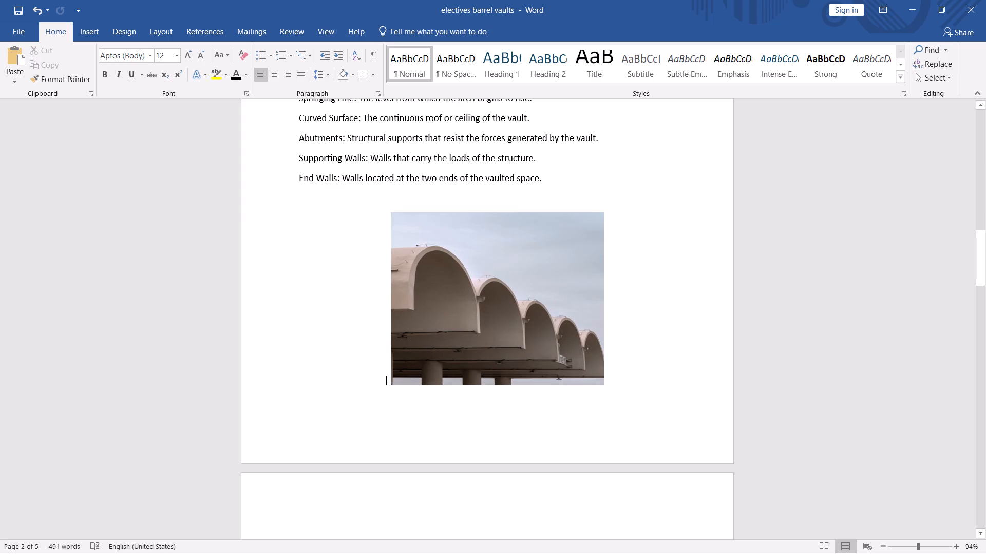
pyautogui.click(388, 221)
pyautogui.press('space')
pyautogui.press('BackSpace')
pyautogui.press('BackSpace')
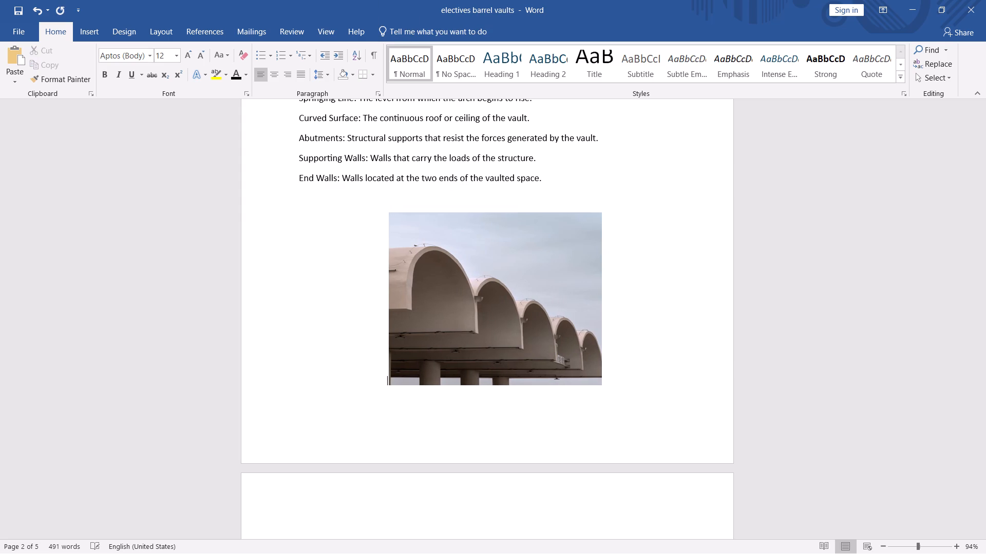
pyautogui.press('BackSpace')
pyautogui.press('BackSpace')
pyautogui.press('BackSpace')
pyautogui.press('BackSpace')
pyautogui.press('BackSpace')
pyautogui.press('BackSpace')
pyautogui.press('BackSpace')
pyautogui.press('BackSpace')
pyautogui.press('BackSpace')
pyautogui.press('BackSpace')
pyautogui.press('BackSpace')
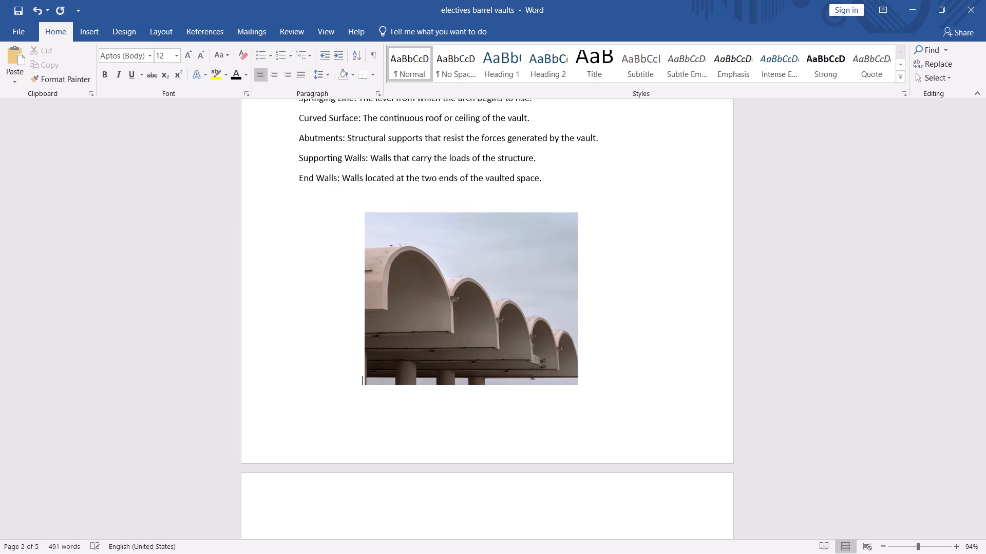
pyautogui.press('BackSpace')
# Delete the empty lines between the arches picture and the TYPES OF BARREL VAULTS heading, undoing the last deletion.
pyautogui.scroll(-6, 662, 315)
pyautogui.scroll(8, 671, 325)
pyautogui.scroll(-3, 672, 328)
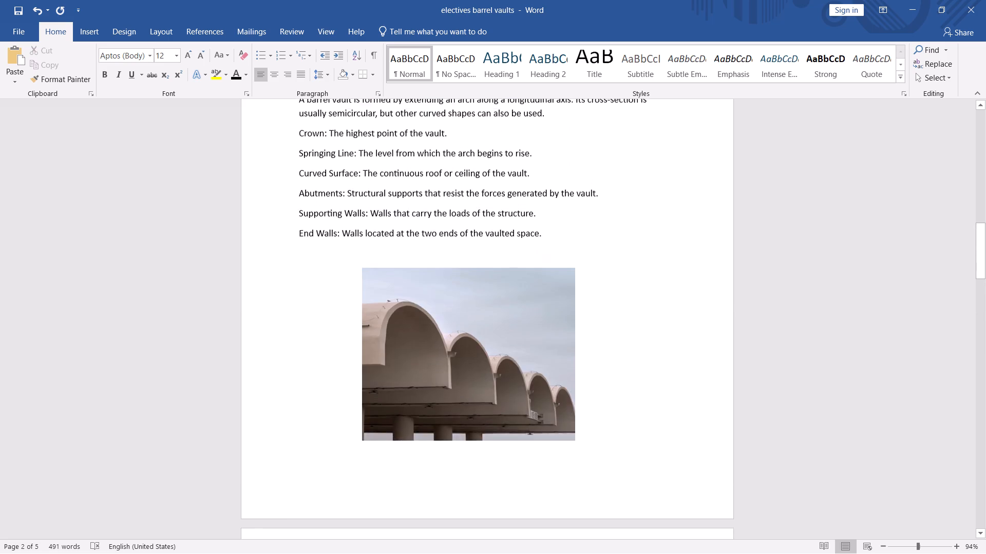
pyautogui.scroll(-13, 672, 328)
pyautogui.click(364, 254)
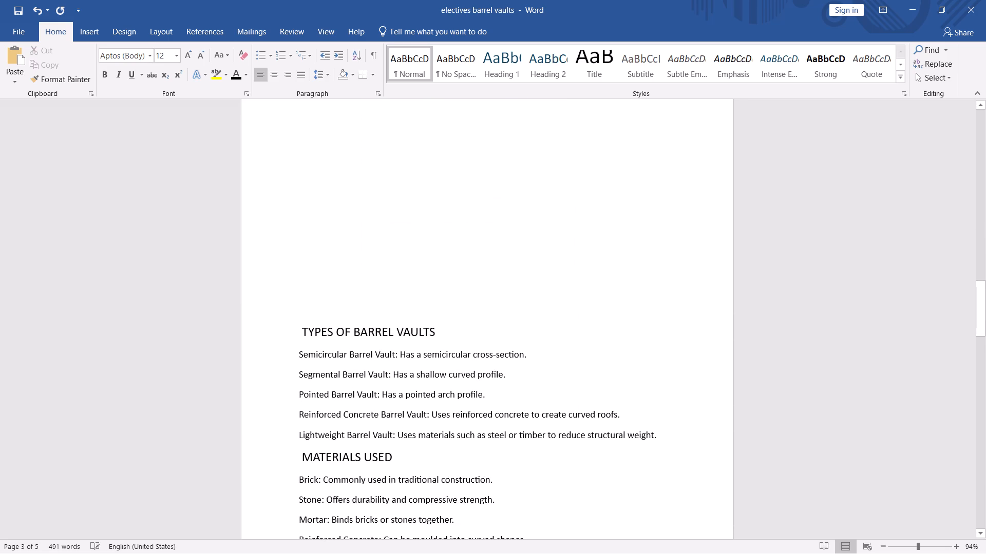
pyautogui.press('BackSpace')
pyautogui.press('BackSpace')
pyautogui.press('BackSpace')
pyautogui.scroll(7, 367, 265)
pyautogui.press('BackSpace')
pyautogui.press('BackSpace')
pyautogui.press('BackSpace')
pyautogui.press('BackSpace')
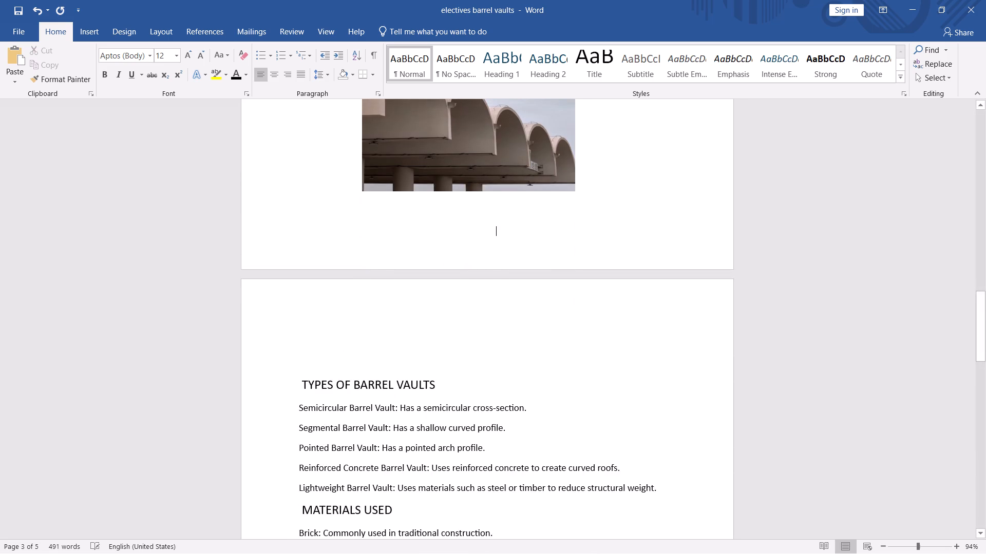
pyautogui.press('BackSpace')
pyautogui.press('BackSpace')
pyautogui.hotkey('ctrl', 'z')
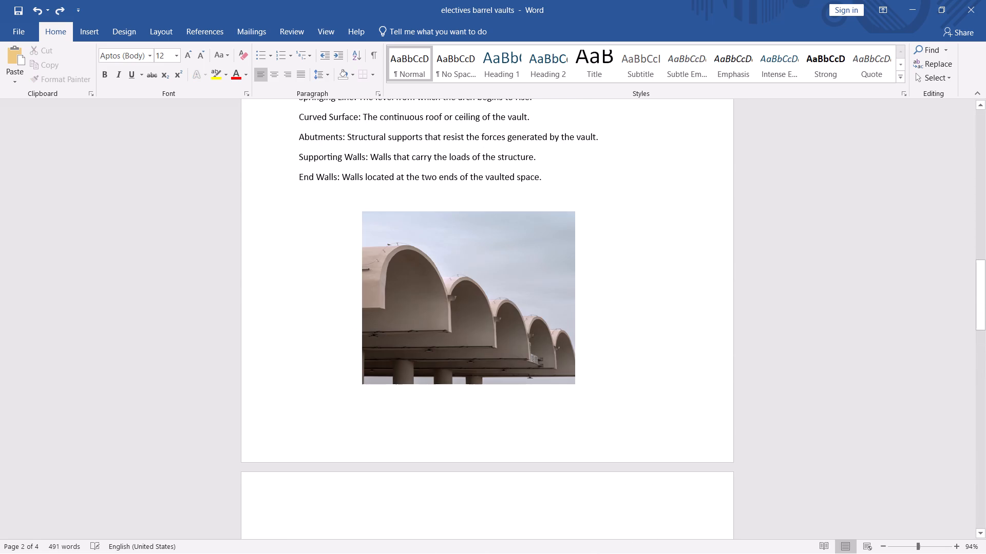
# Place the insertion point on the empty line above the TYPES OF BARREL VAULTS heading.
pyautogui.scroll(-6, 368, 324)
pyautogui.click(324, 380)
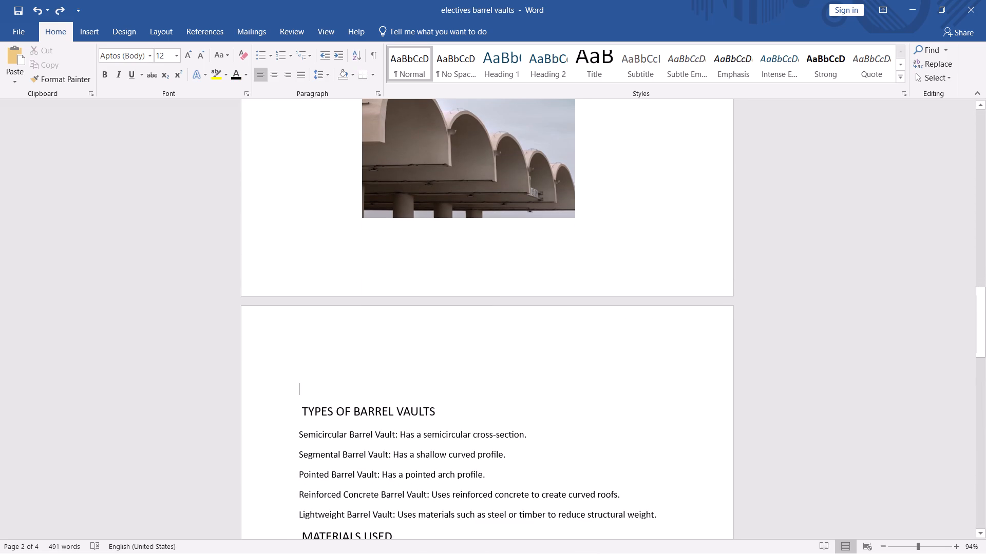